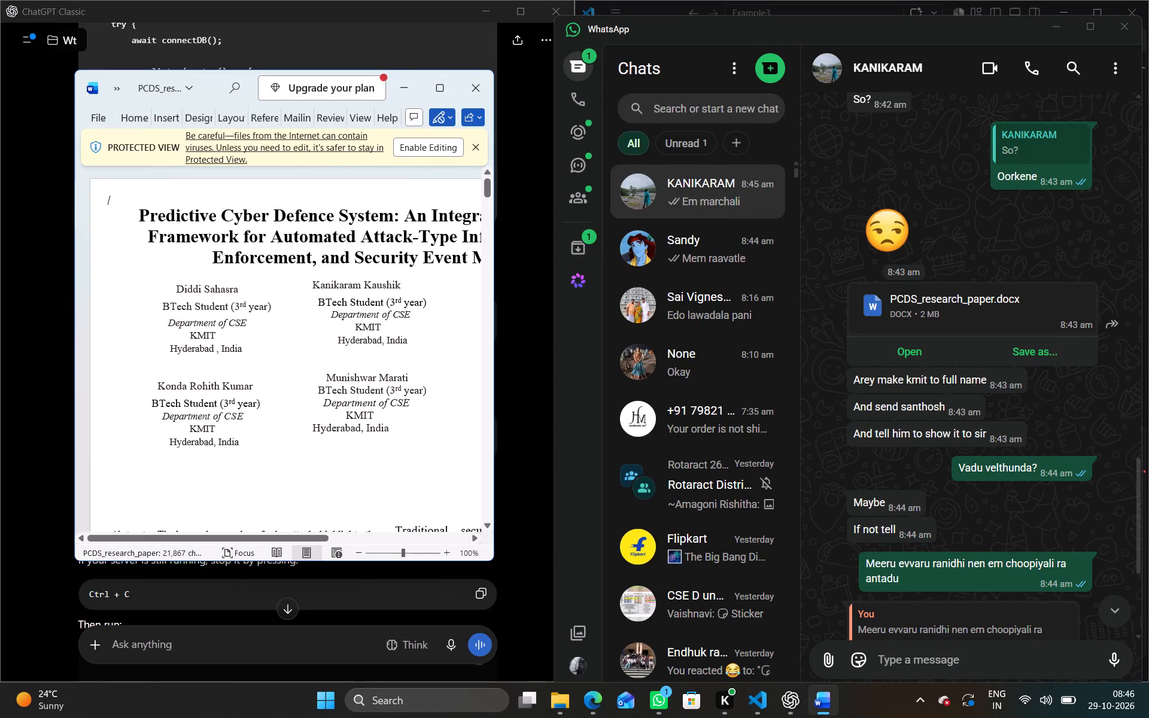
# Maximize the PCDS_research_paper document and enable editing for it.
pyautogui.click(439, 91)
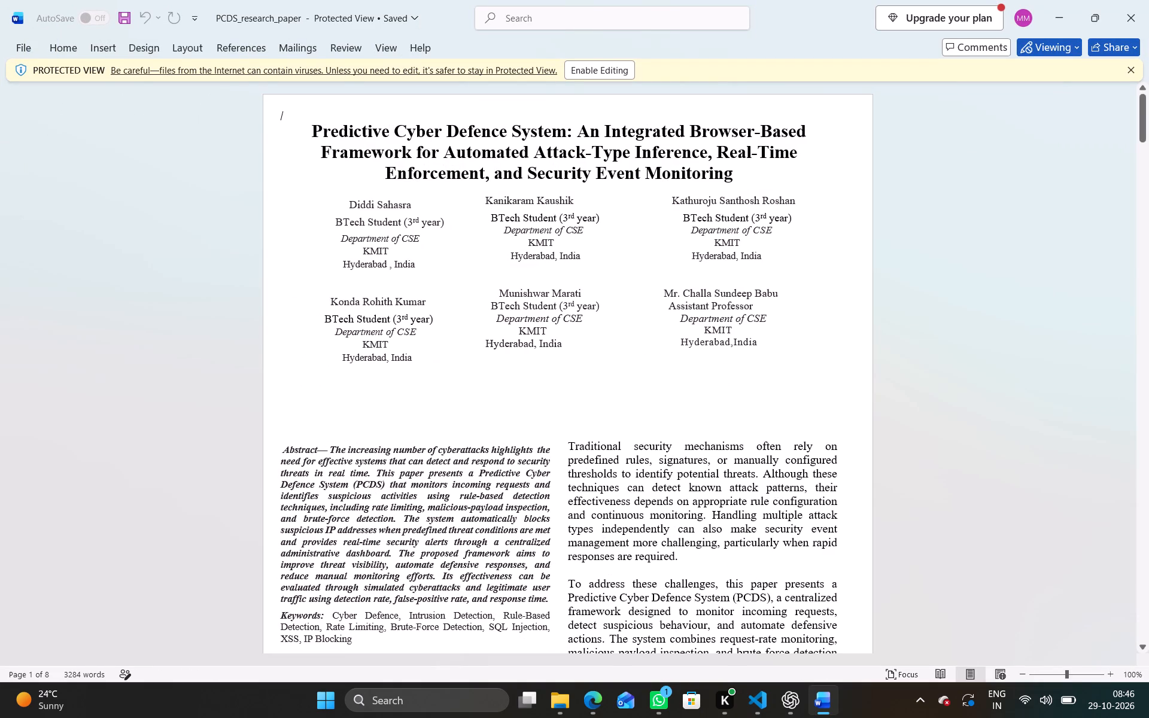
pyautogui.click(390, 250)
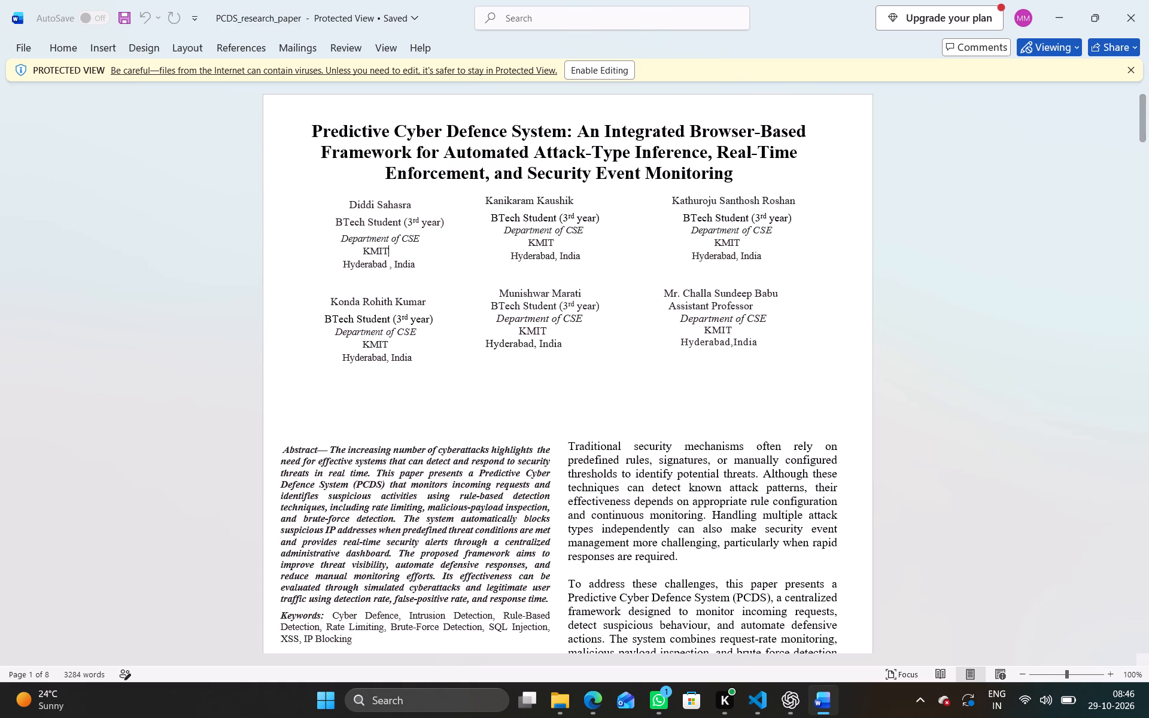
pyautogui.press('BackSpace')
pyautogui.press('BackSpace')
pyautogui.press('BackSpace')
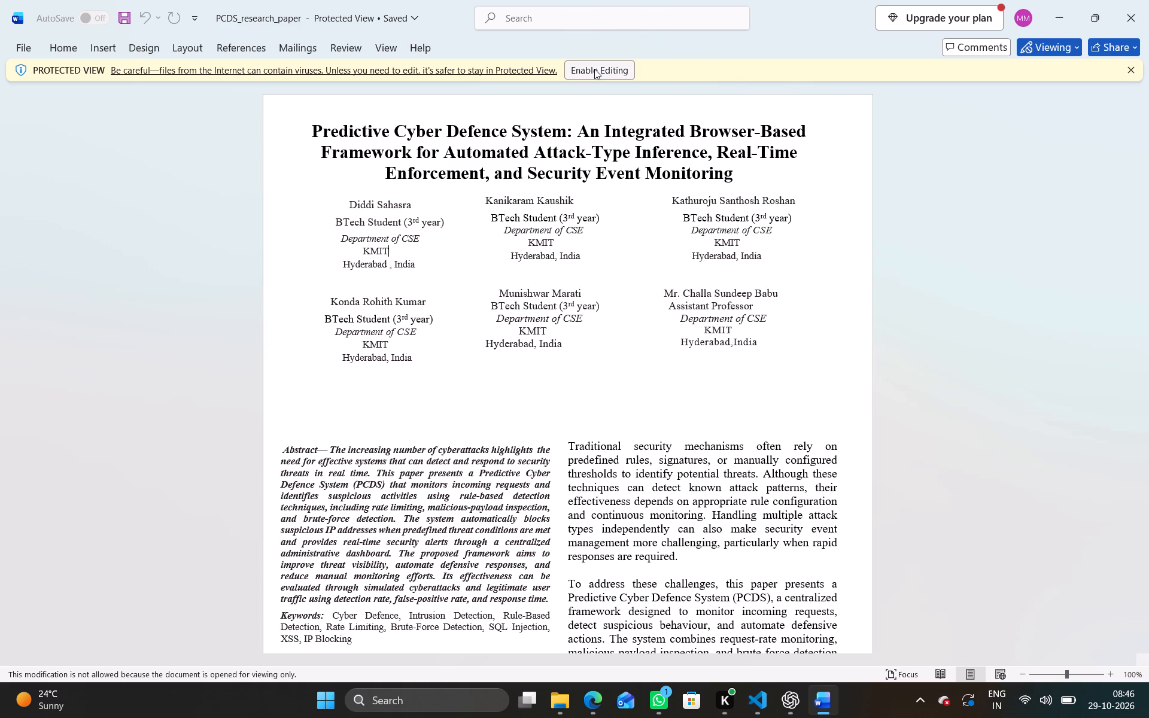
pyautogui.click(594, 69)
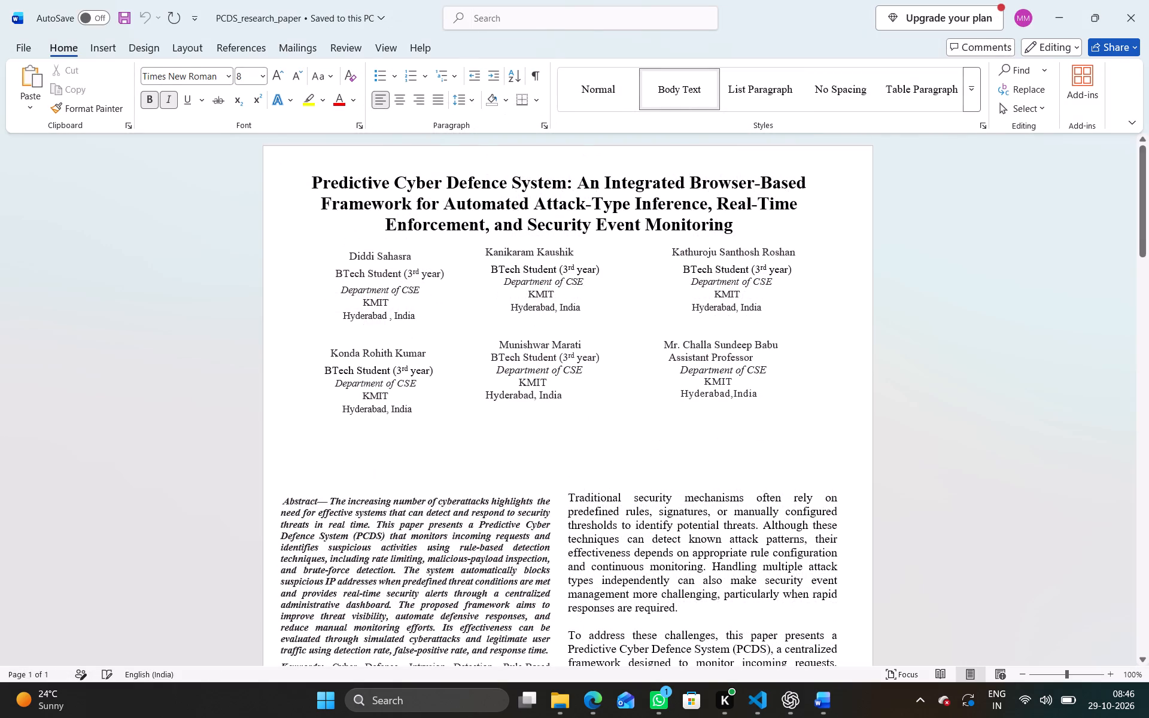
# Replace KMIT in the first author's block with "Keshav Memorial institute of".
pyautogui.click(395, 301)
pyautogui.press('BackSpace')
pyautogui.press('BackSpace')
pyautogui.press('BackSpace')
pyautogui.press('BackSpace')
pyautogui.press('BackSpace')
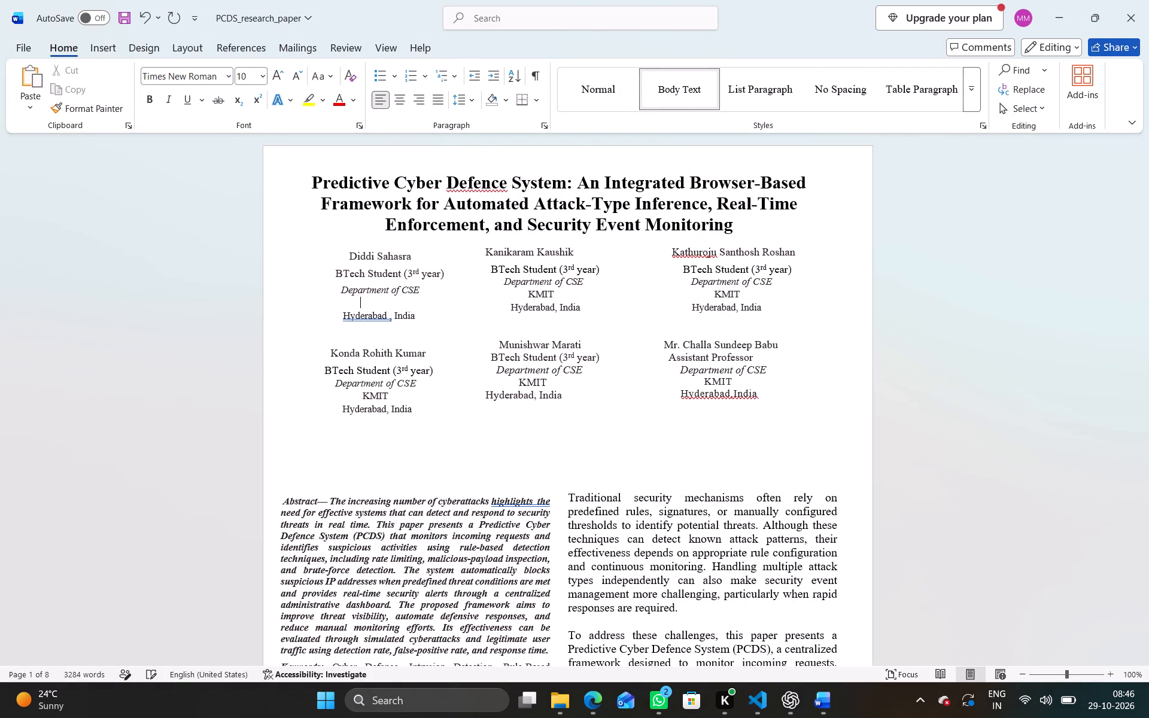
pyautogui.press('BackSpace')
pyautogui.press('BackSpace')
pyautogui.press('BackSpace')
pyautogui.press('BackSpace')
pyautogui.press('BackSpace')
pyautogui.press('BackSpace')
pyautogui.press('BackSpace')
pyautogui.press('BackSpace')
pyautogui.press('BackSpace')
pyautogui.press('BackSpace')
pyautogui.press('BackSpace')
pyautogui.press('BackSpace')
pyautogui.write('kesha')
pyautogui.write('v')
pyautogui.press('space')
pyautogui.hotkey('shift', 'm')
pyautogui.write('emot')
pyautogui.press('BackSpace')
pyautogui.write('rial inst')
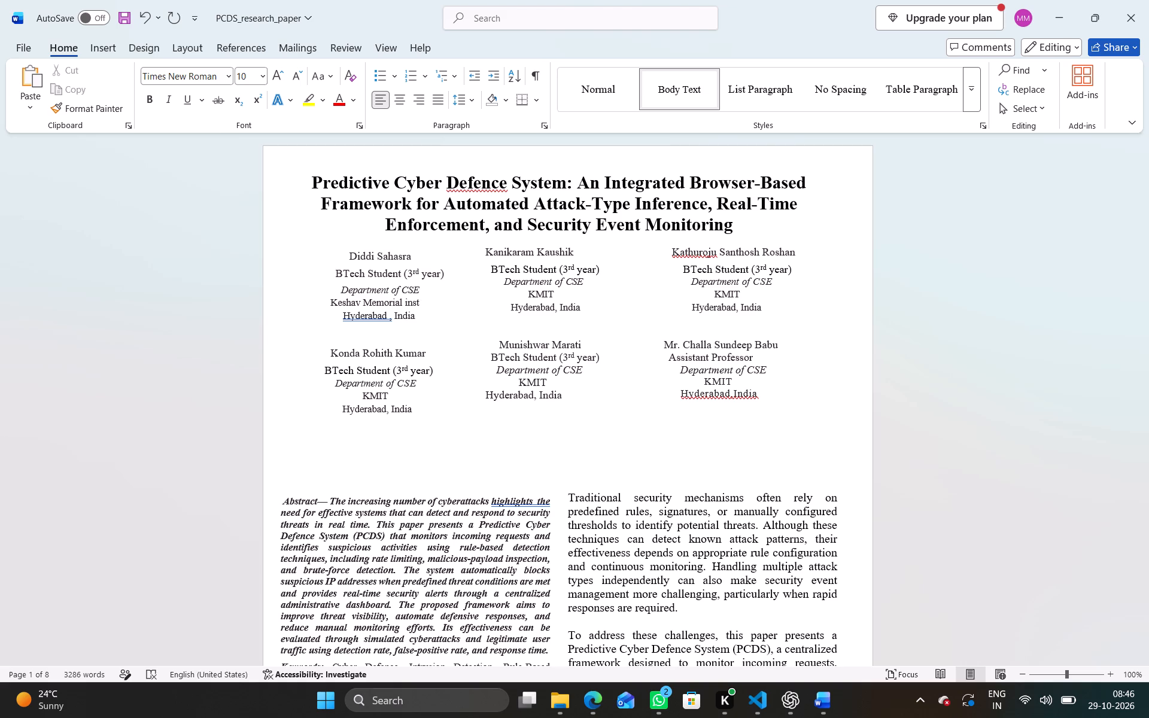
pyautogui.write('itute')
pyautogui.press('space')
pyautogui.write('of')
pyautogui.press('space')
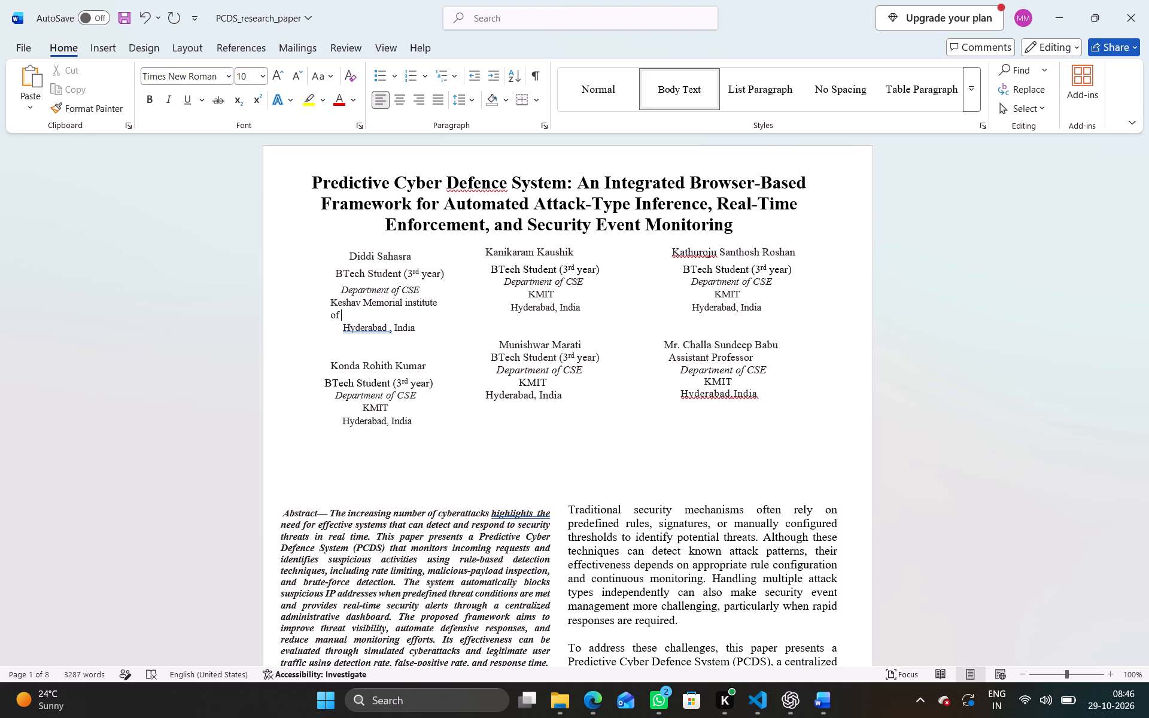
pyautogui.hotkey('ctrl', 'z')
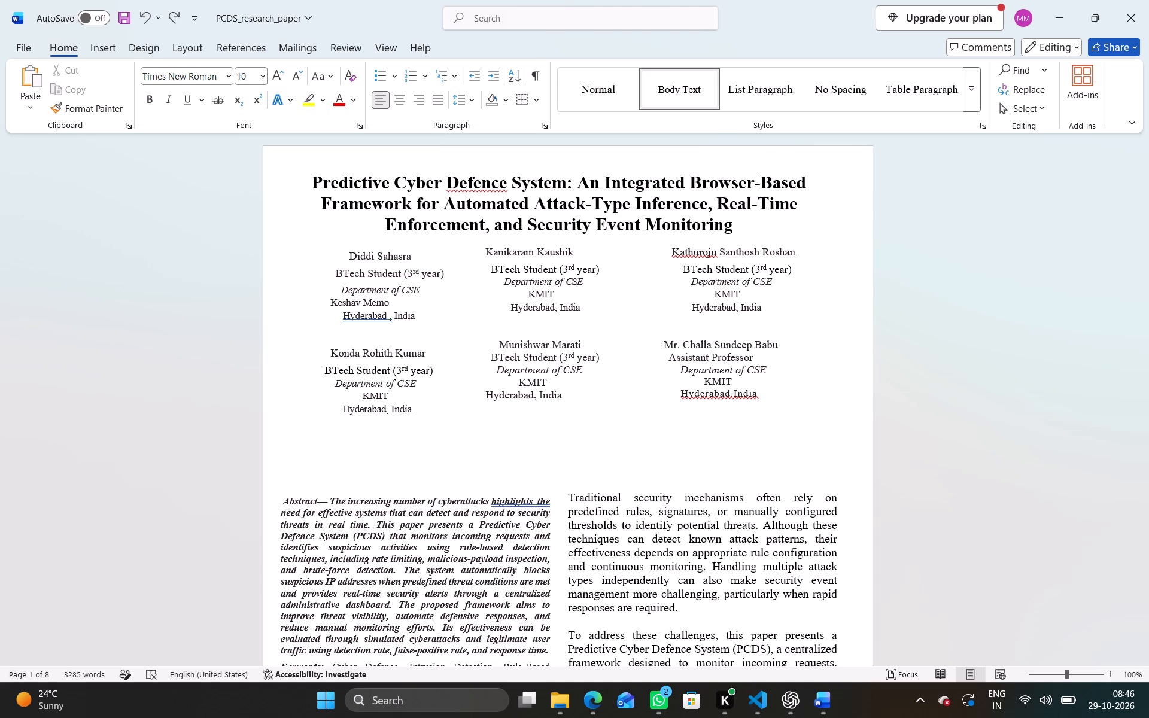
pyautogui.hotkey('ctrl', 'y')
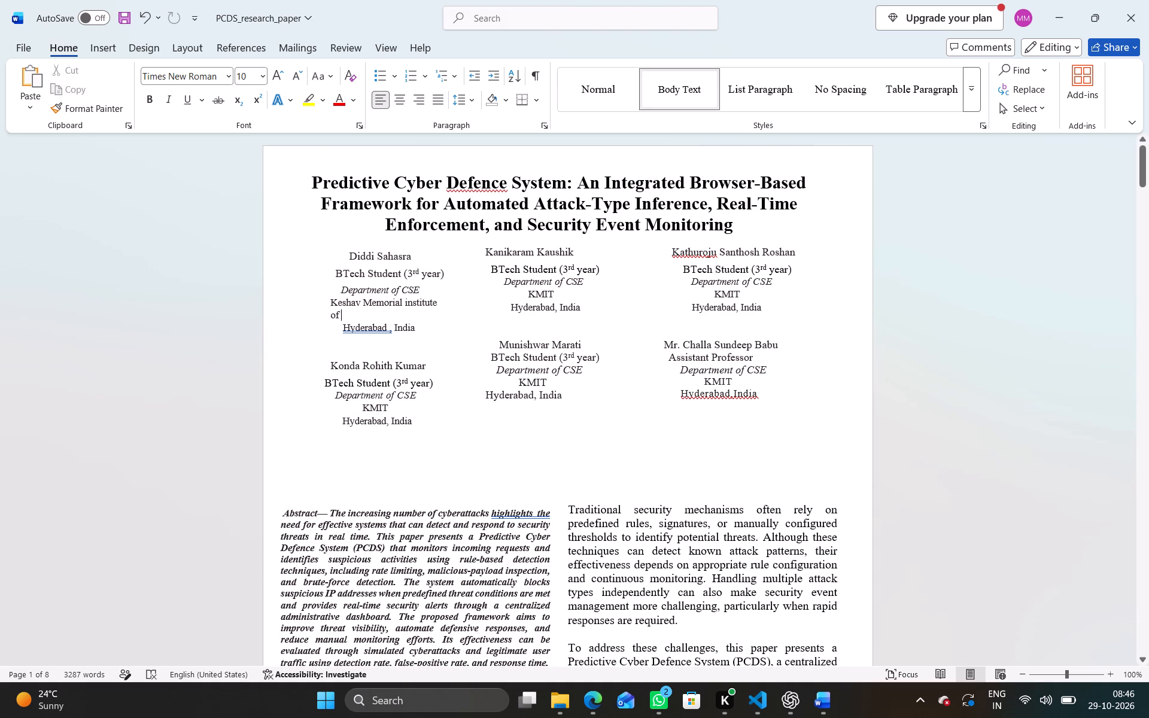
# Remove the indent before "Keshav" in the first author's block and put a few spaces in its place.
pyautogui.press('Up')
pyautogui.press('Left')
pyautogui.press('Left')
pyautogui.press('Left')
pyautogui.press('Right')
pyautogui.press('BackSpace')
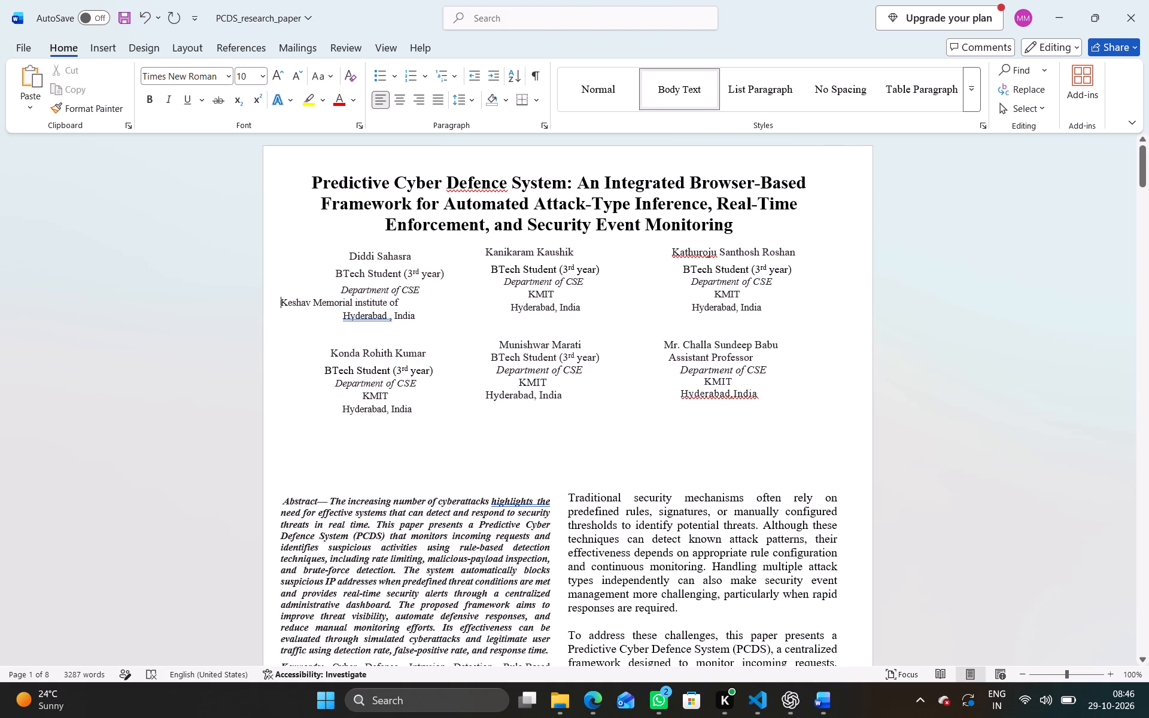
pyautogui.press('space')
pyautogui.press('space')
pyautogui.press('space')
# Complete the first author's institute name by adding "Technology" after "of".
pyautogui.press('Right')
pyautogui.press('Right')
pyautogui.press('Right')
pyautogui.press('Right')
pyautogui.press('Right')
pyautogui.press('Right')
pyautogui.press('Right')
pyautogui.press('Right')
pyautogui.press('Right')
pyautogui.press('Right')
pyautogui.press('Right')
pyautogui.press('Right')
pyautogui.press('Right')
pyautogui.press('Right')
pyautogui.press('Right')
pyautogui.press('Right')
pyautogui.press('Right')
pyautogui.press('Right')
pyautogui.press('Right')
pyautogui.press('Right')
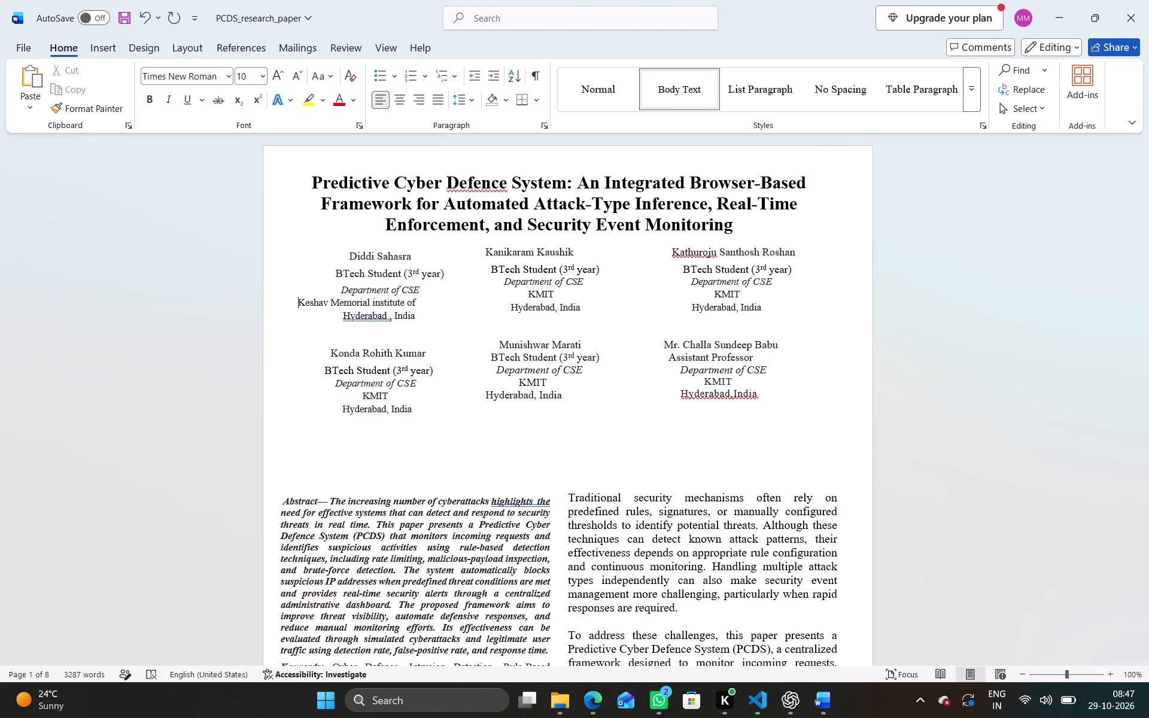
pyautogui.press('Right')
pyautogui.press('Right')
pyautogui.press('Right')
pyautogui.press('space')
pyautogui.write('Te')
pyautogui.write('cjh')
pyautogui.press('BackSpace')
pyautogui.press('BackSpace')
pyautogui.press('h')
pyautogui.write('nology')
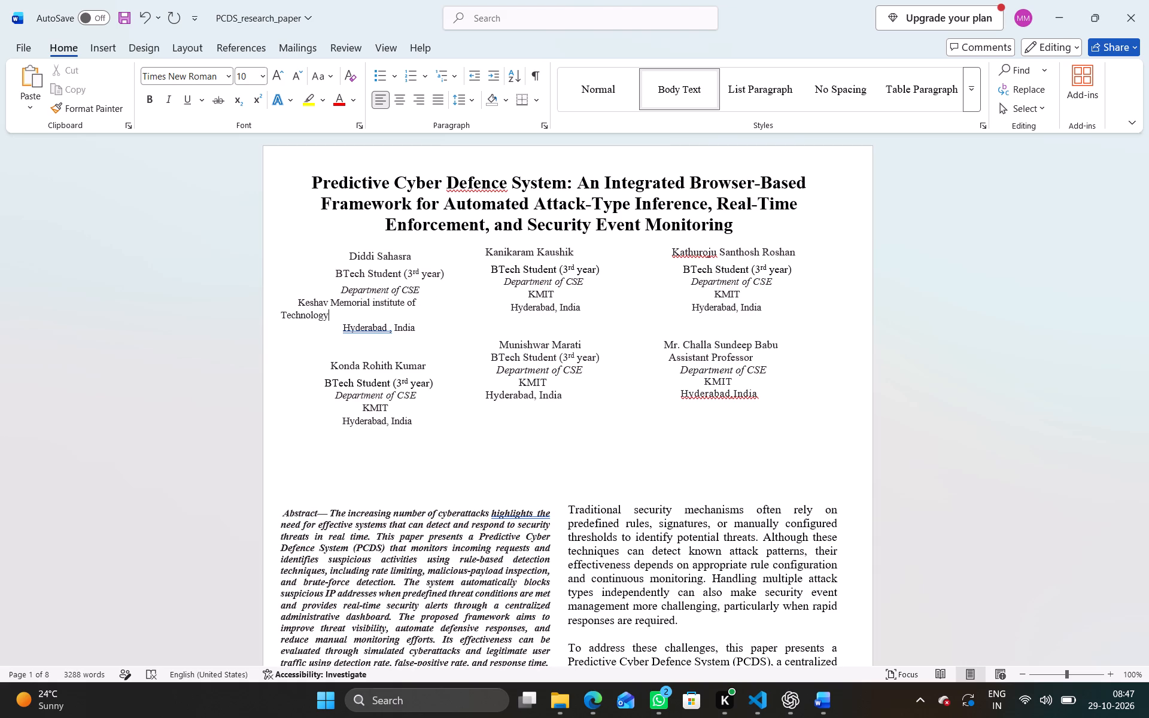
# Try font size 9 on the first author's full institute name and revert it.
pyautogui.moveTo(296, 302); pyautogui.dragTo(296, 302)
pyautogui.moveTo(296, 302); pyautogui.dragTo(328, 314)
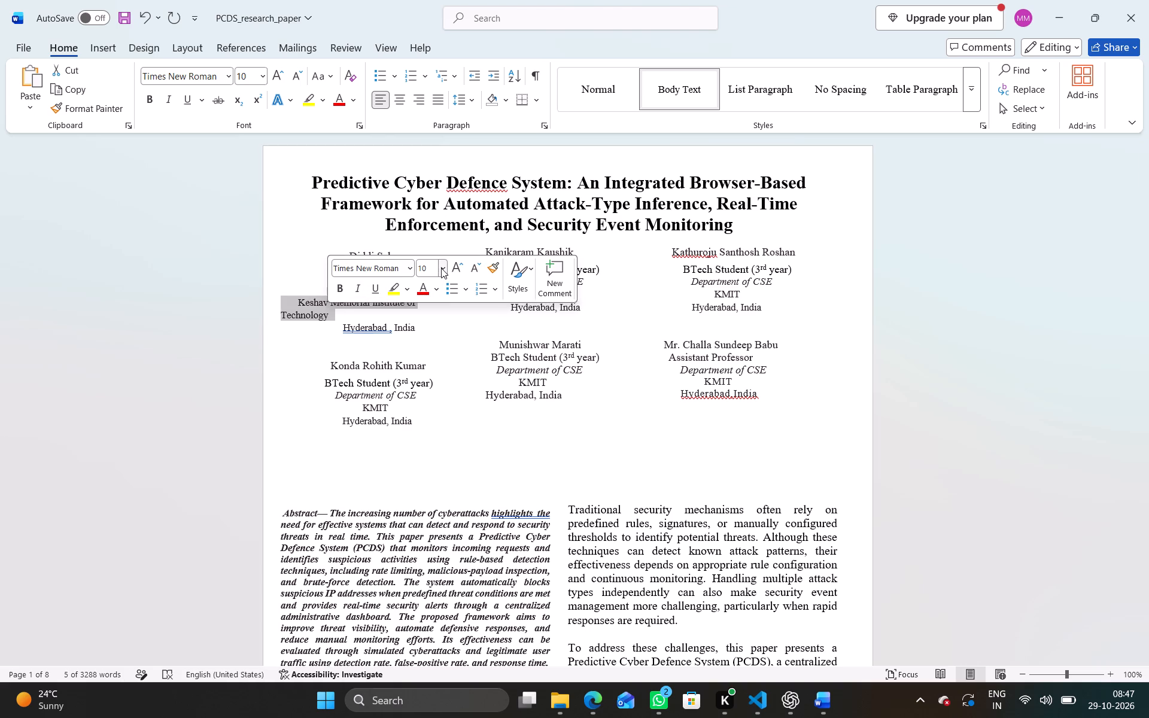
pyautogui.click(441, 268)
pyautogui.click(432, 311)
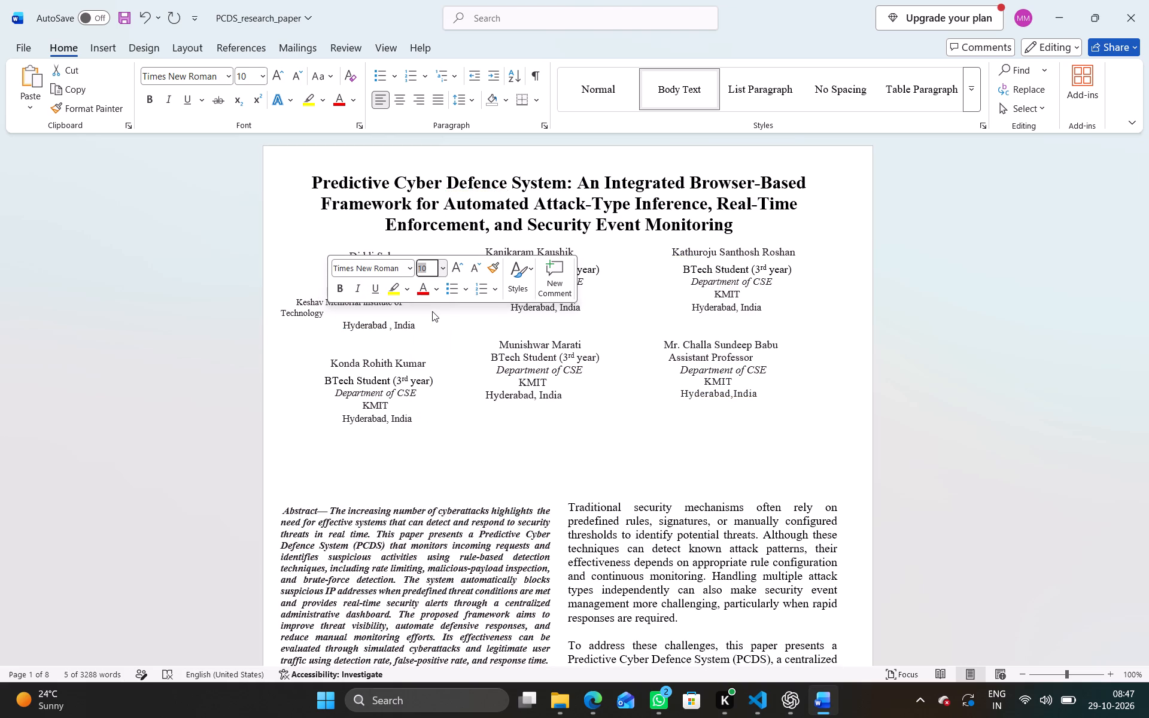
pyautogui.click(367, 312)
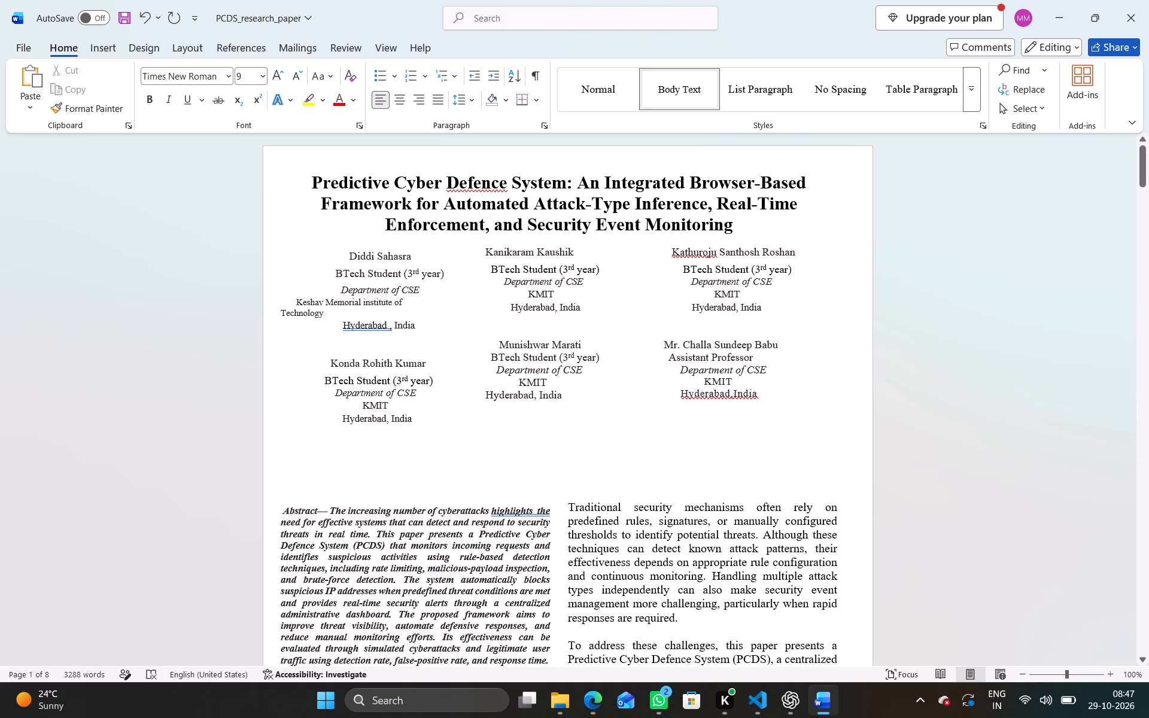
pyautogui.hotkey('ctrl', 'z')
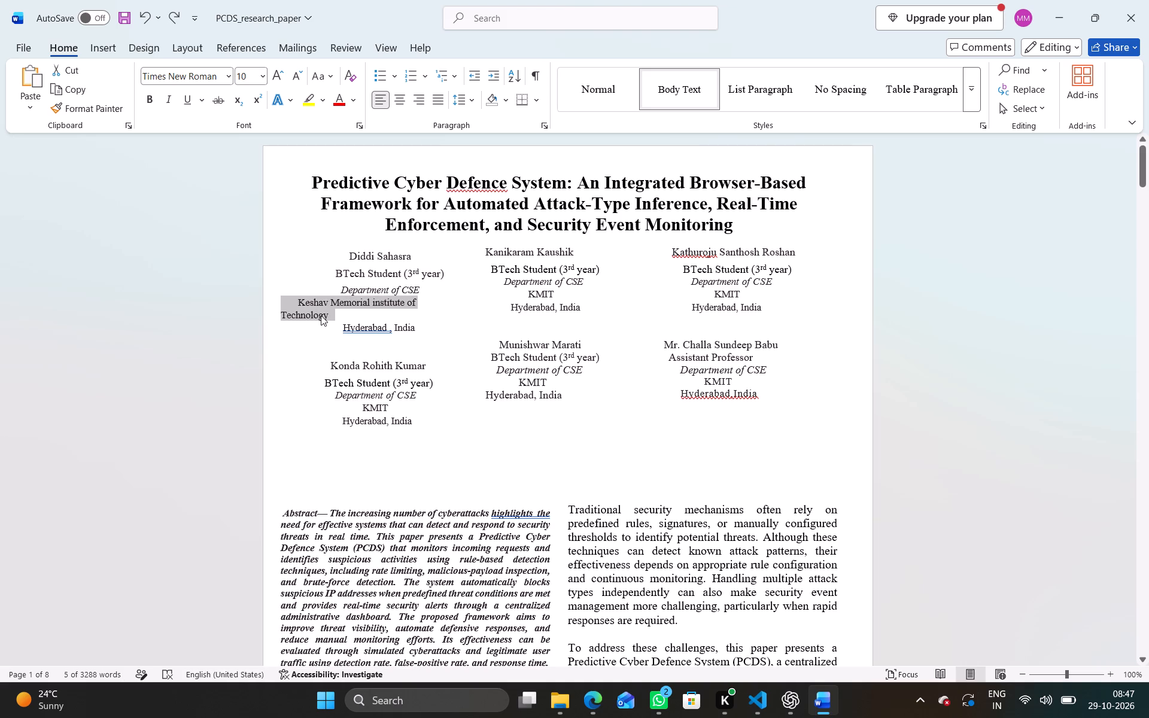
# Delete the leading spaces before "Keshav" in the first author's institute line.
pyautogui.click(297, 301)
pyautogui.press('BackSpace')
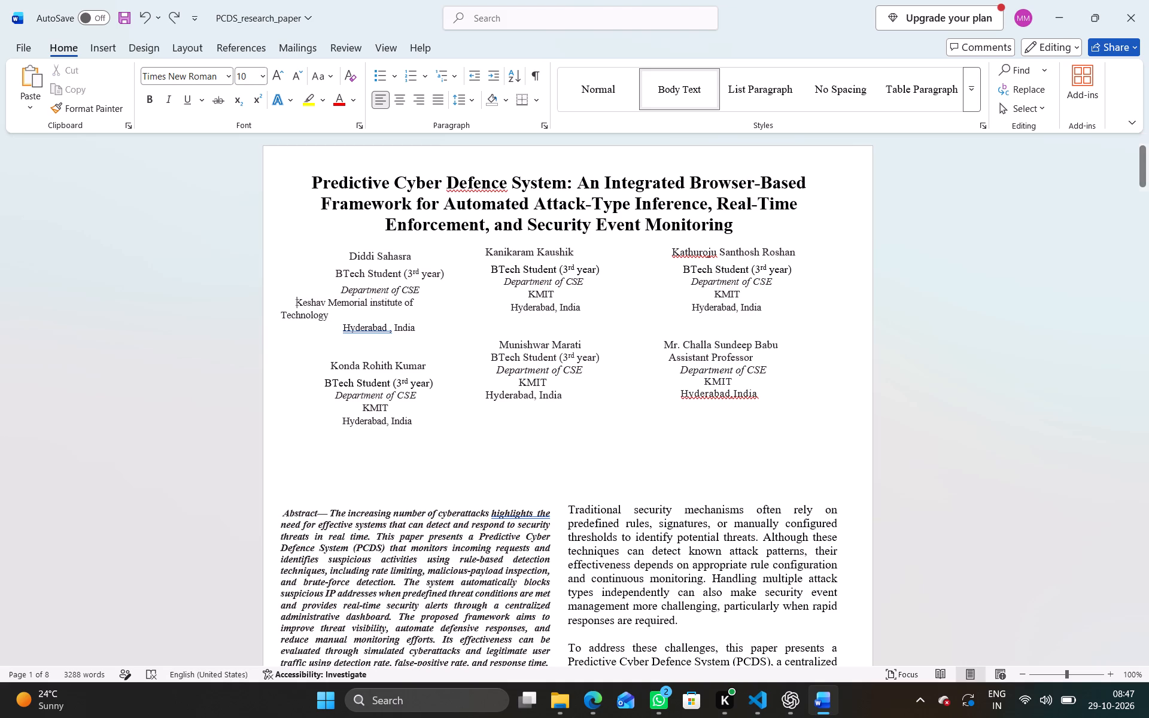
pyautogui.press('BackSpace')
pyautogui.press('BackSpace')
pyautogui.press('BackSpace')
pyautogui.press('BackSpace')
pyautogui.press('BackSpace')
pyautogui.press('BackSpace')
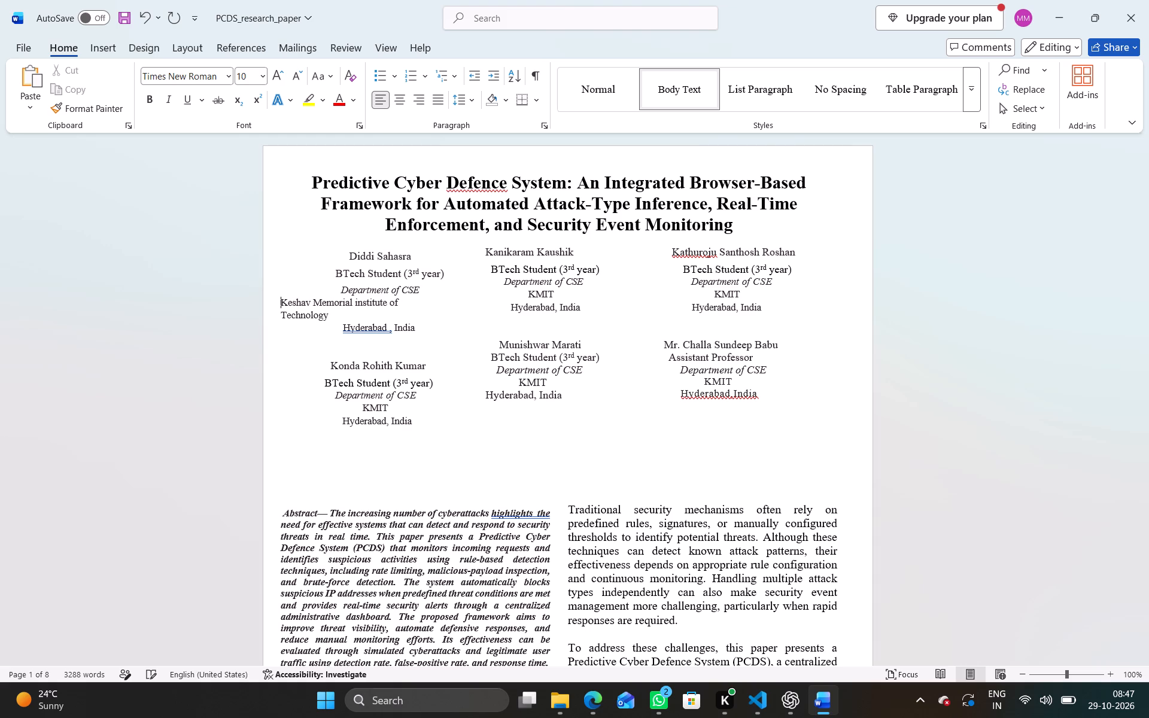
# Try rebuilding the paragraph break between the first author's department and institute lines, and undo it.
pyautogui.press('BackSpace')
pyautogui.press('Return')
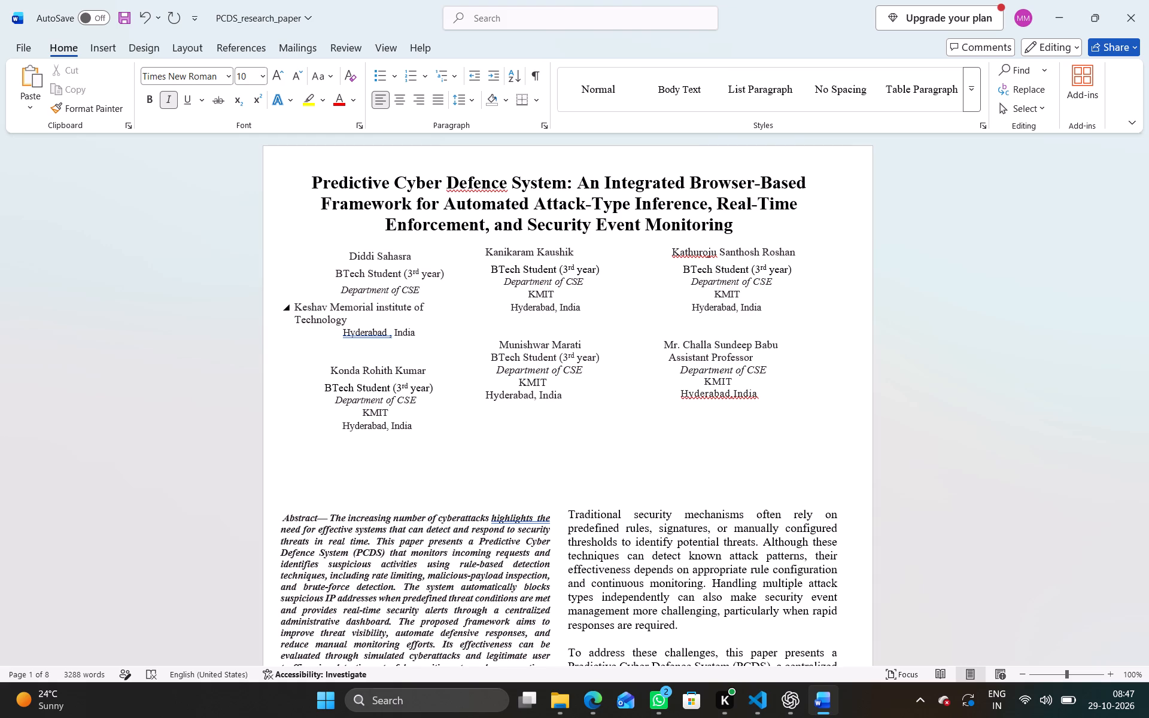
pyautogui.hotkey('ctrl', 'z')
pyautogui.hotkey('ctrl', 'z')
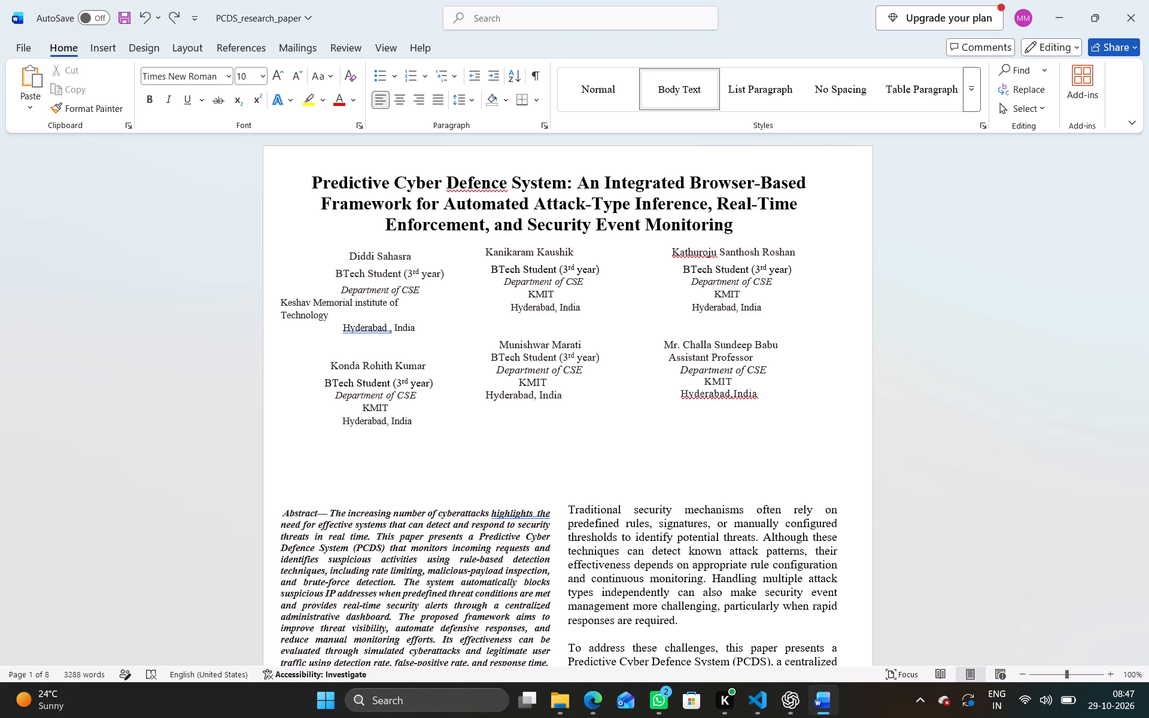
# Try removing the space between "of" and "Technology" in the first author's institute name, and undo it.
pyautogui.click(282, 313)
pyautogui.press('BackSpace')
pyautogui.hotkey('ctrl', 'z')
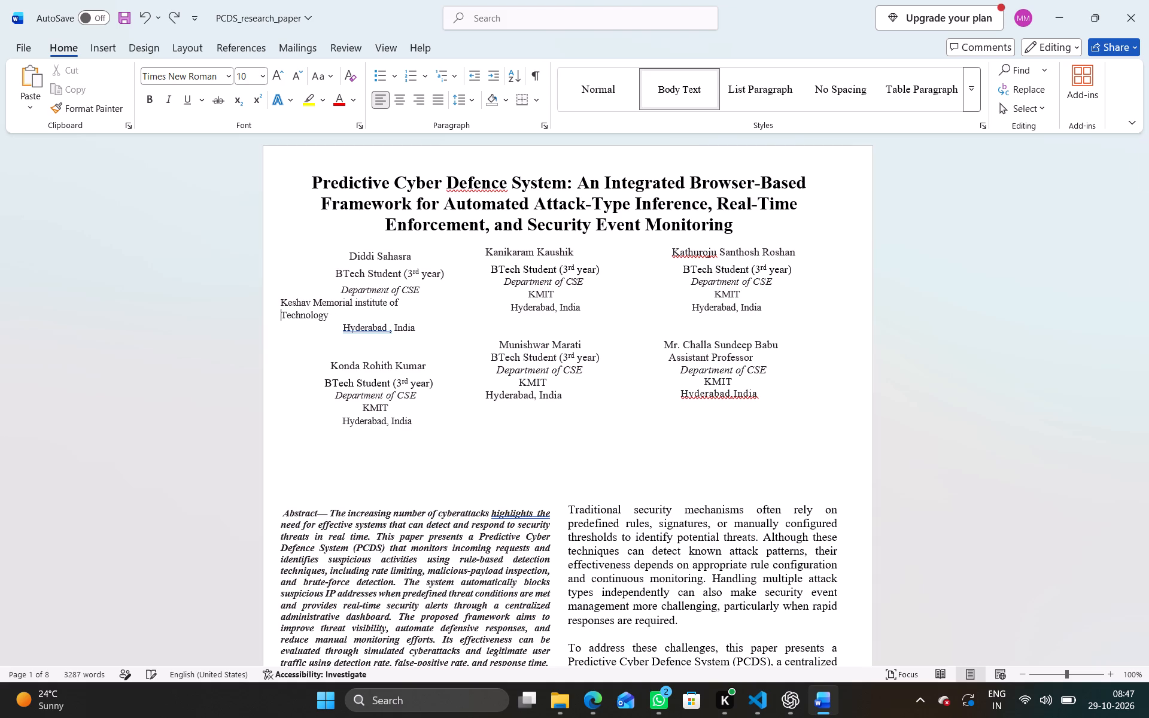
# Try to indent "Technology" in the first author's block by inserting a run of spaces before it.
pyautogui.press('space')
pyautogui.press('space')
pyautogui.press('space')
pyautogui.press('space')
pyautogui.press('space')
pyautogui.press('space')
pyautogui.press('space')
pyautogui.press('space')
pyautogui.press('space')
pyautogui.press('space')
pyautogui.press('space')
pyautogui.press('space')
pyautogui.press('space')
pyautogui.press('space')
pyautogui.press('space')
pyautogui.press('space')
pyautogui.press('space')
pyautogui.press('space')
pyautogui.press('space')
pyautogui.press('space')
pyautogui.press('space')
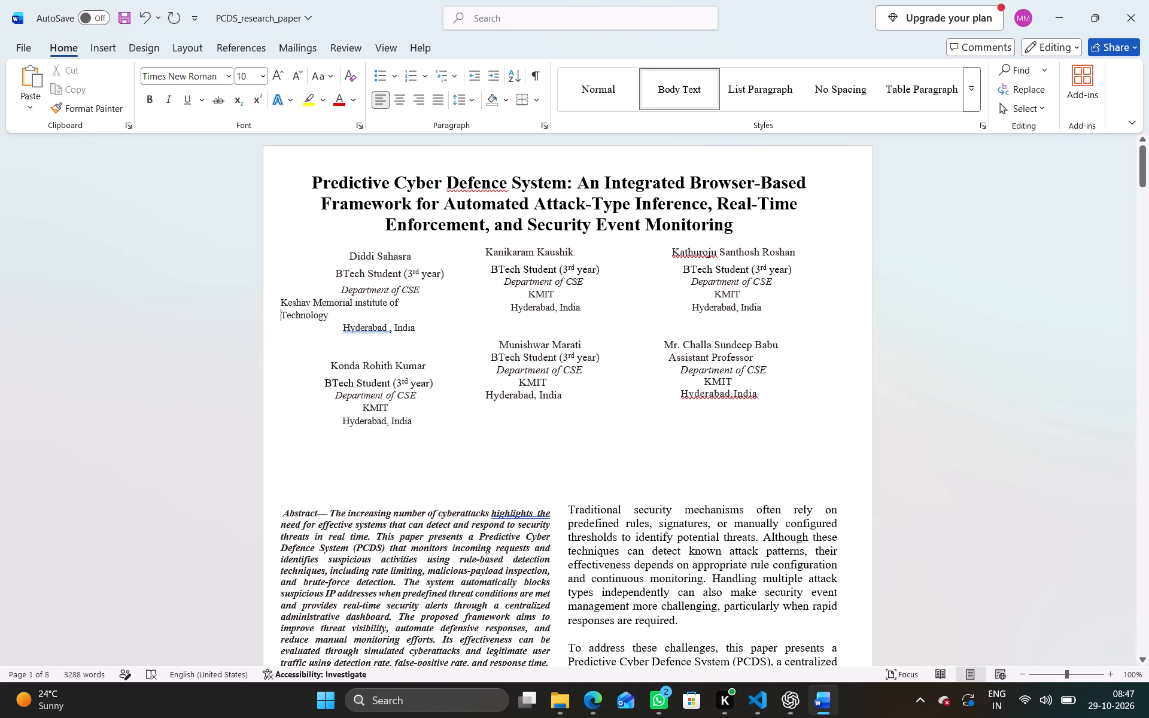
pyautogui.press('space')
pyautogui.press('space')
pyautogui.press('space')
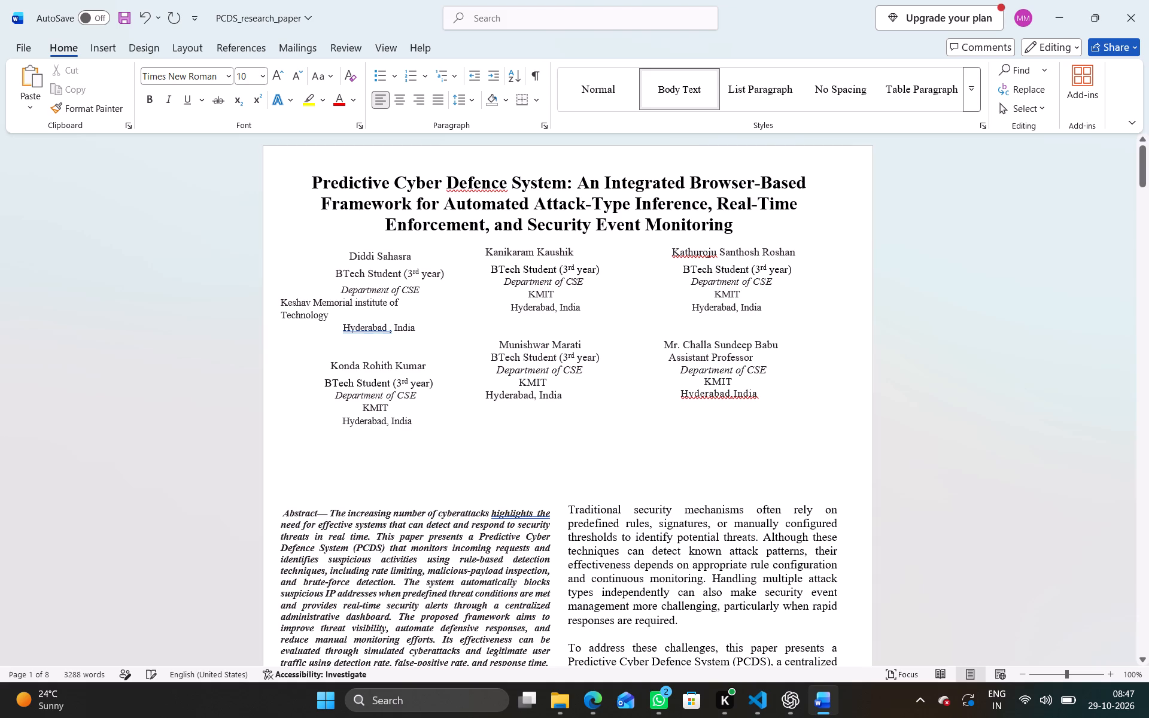
# Indent the first author's institute line by inserting nine spaces before "Keshav".
pyautogui.click(280, 302)
pyautogui.press('space')
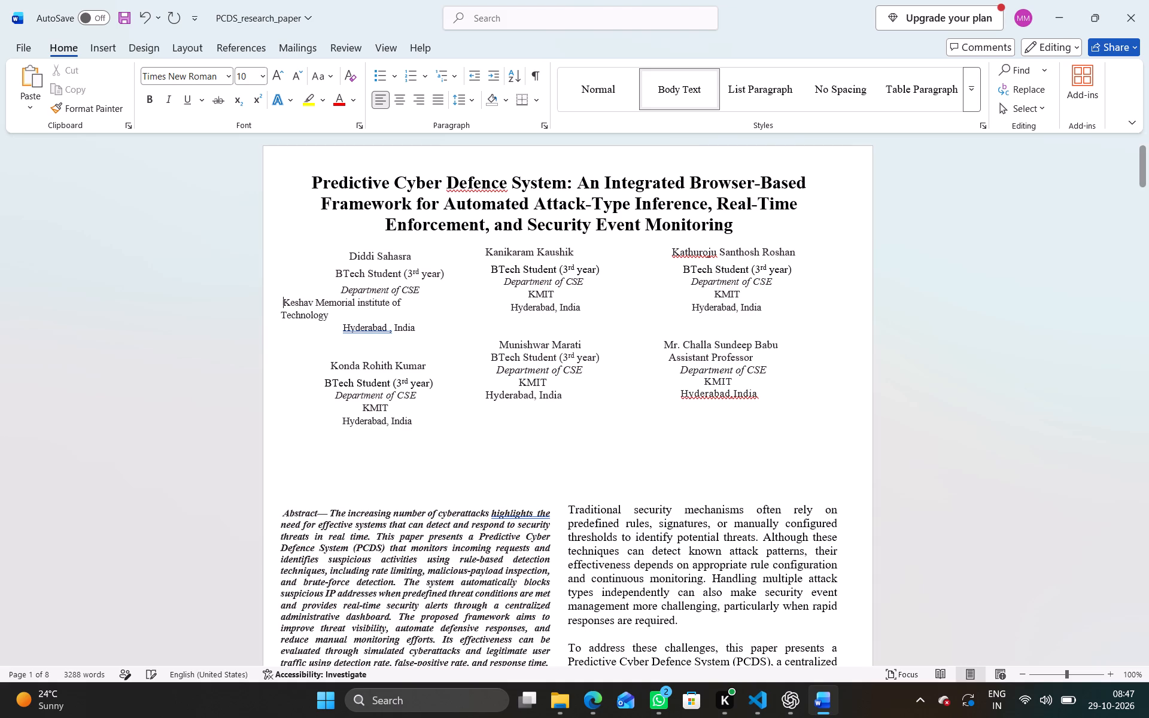
pyautogui.press('space')
pyautogui.press('space')
pyautogui.press('space')
pyautogui.press('space')
pyautogui.press('space')
pyautogui.press('space')
pyautogui.press('space')
pyautogui.press('space')
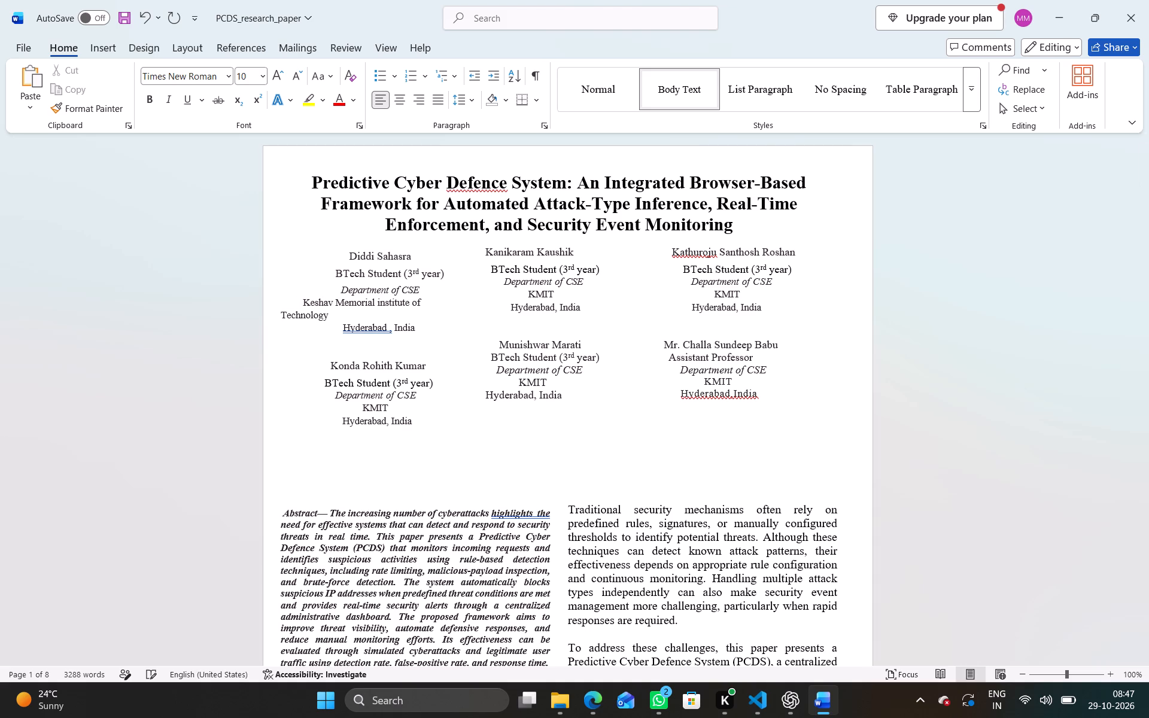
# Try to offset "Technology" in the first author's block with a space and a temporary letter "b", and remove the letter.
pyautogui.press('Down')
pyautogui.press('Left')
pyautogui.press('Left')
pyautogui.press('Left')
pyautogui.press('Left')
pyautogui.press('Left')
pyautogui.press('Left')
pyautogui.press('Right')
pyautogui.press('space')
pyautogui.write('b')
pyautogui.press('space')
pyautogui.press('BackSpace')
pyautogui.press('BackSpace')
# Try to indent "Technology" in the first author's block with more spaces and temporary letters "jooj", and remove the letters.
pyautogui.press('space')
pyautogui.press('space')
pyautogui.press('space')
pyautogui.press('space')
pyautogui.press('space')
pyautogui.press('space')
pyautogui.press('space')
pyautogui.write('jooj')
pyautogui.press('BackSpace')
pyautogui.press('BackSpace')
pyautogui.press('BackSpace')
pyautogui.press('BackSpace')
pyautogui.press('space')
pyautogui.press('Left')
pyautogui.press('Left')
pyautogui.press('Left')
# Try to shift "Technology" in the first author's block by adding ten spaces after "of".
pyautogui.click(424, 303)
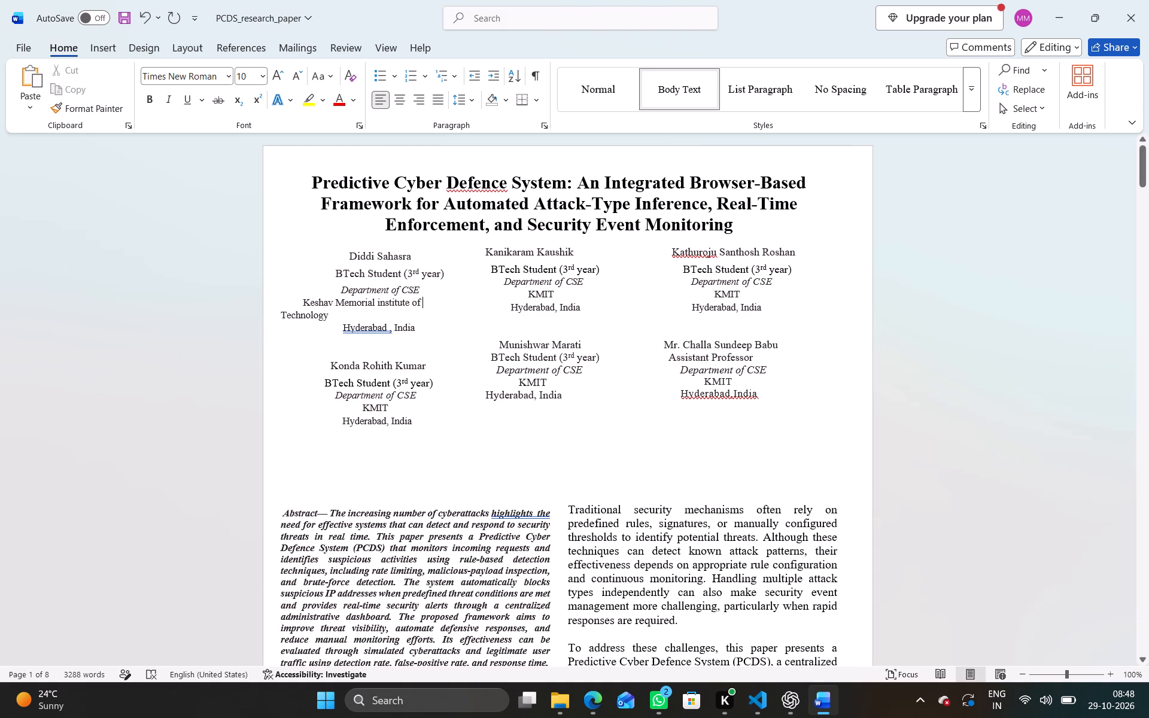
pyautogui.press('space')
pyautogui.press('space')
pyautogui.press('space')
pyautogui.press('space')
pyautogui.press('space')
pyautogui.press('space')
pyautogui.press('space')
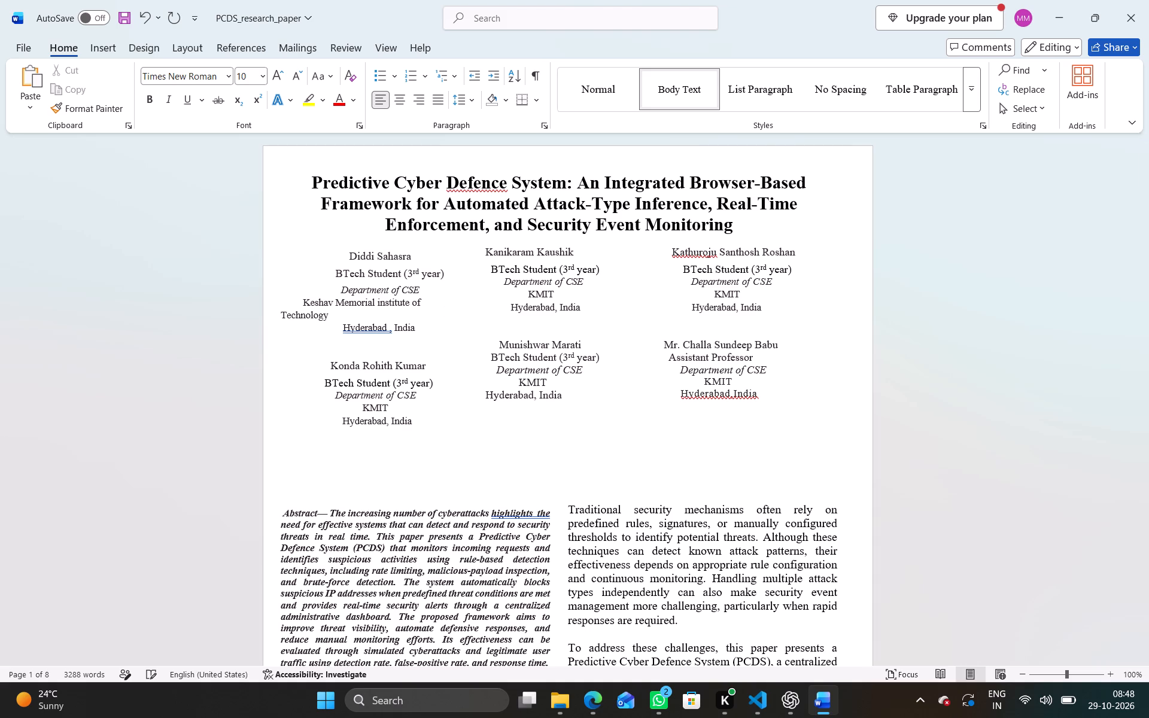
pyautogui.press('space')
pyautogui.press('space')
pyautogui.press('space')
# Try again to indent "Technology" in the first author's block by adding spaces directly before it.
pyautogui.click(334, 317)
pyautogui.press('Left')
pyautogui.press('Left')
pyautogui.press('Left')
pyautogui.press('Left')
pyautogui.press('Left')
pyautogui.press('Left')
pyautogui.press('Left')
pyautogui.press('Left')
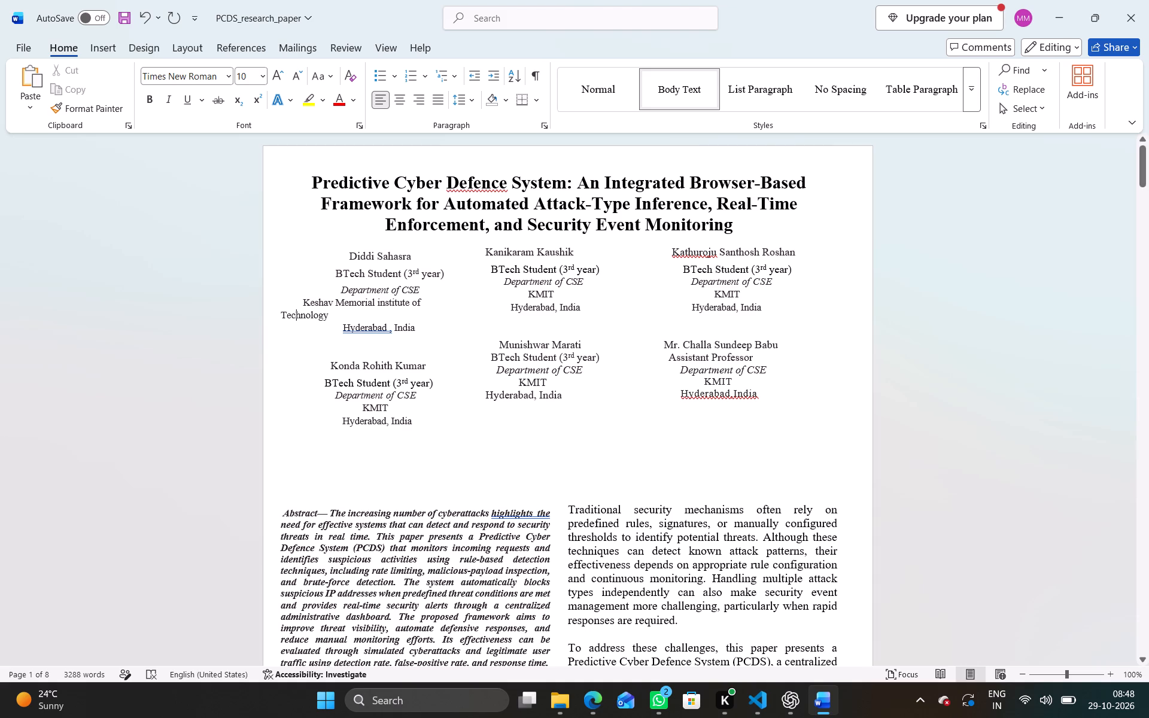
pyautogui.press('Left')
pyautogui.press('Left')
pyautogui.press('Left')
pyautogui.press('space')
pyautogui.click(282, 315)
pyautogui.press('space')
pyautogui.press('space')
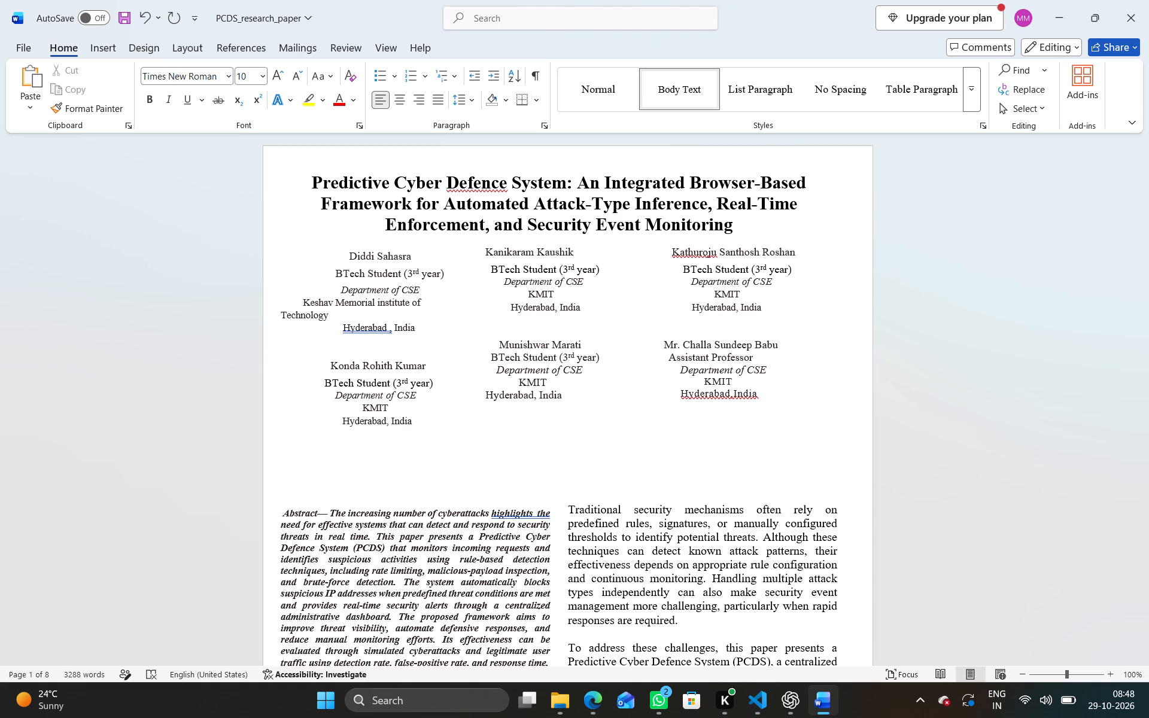
# Insert the placeholder text "ydyrfuyftyitfy" followed by 17 spaces before "Technology" in the first author's block.
pyautogui.write('ydyrfuyftyitfy')
pyautogui.press('space')
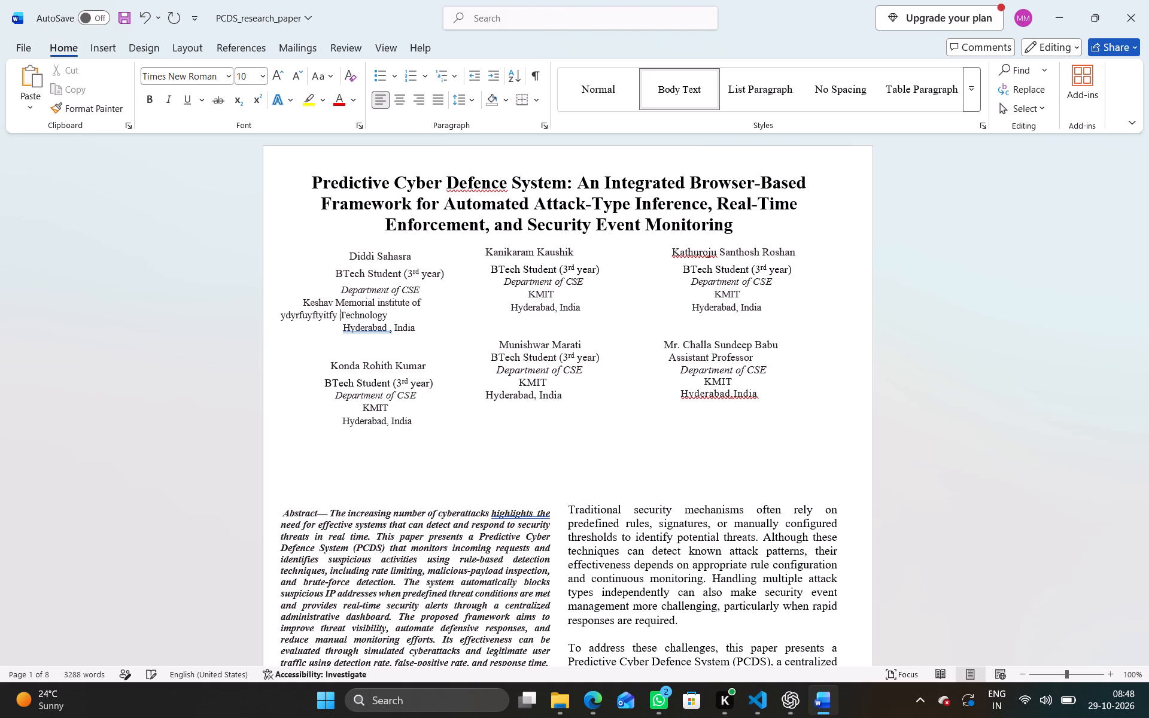
pyautogui.press('space')
pyautogui.press('space')
pyautogui.press('space')
pyautogui.press('space')
pyautogui.press('space')
pyautogui.press('space')
pyautogui.press('space')
pyautogui.press('space')
pyautogui.press('space')
pyautogui.press('space')
pyautogui.press('space')
pyautogui.press('space')
pyautogui.press('space')
pyautogui.press('space')
pyautogui.press('space')
pyautogui.press('space')
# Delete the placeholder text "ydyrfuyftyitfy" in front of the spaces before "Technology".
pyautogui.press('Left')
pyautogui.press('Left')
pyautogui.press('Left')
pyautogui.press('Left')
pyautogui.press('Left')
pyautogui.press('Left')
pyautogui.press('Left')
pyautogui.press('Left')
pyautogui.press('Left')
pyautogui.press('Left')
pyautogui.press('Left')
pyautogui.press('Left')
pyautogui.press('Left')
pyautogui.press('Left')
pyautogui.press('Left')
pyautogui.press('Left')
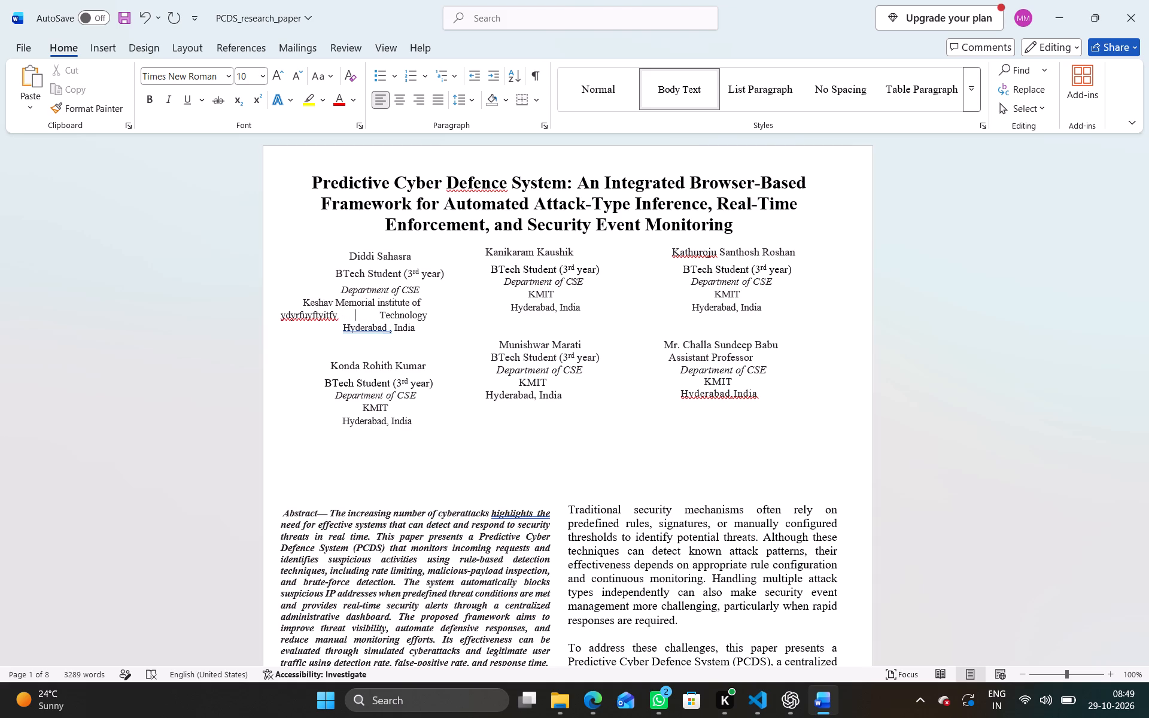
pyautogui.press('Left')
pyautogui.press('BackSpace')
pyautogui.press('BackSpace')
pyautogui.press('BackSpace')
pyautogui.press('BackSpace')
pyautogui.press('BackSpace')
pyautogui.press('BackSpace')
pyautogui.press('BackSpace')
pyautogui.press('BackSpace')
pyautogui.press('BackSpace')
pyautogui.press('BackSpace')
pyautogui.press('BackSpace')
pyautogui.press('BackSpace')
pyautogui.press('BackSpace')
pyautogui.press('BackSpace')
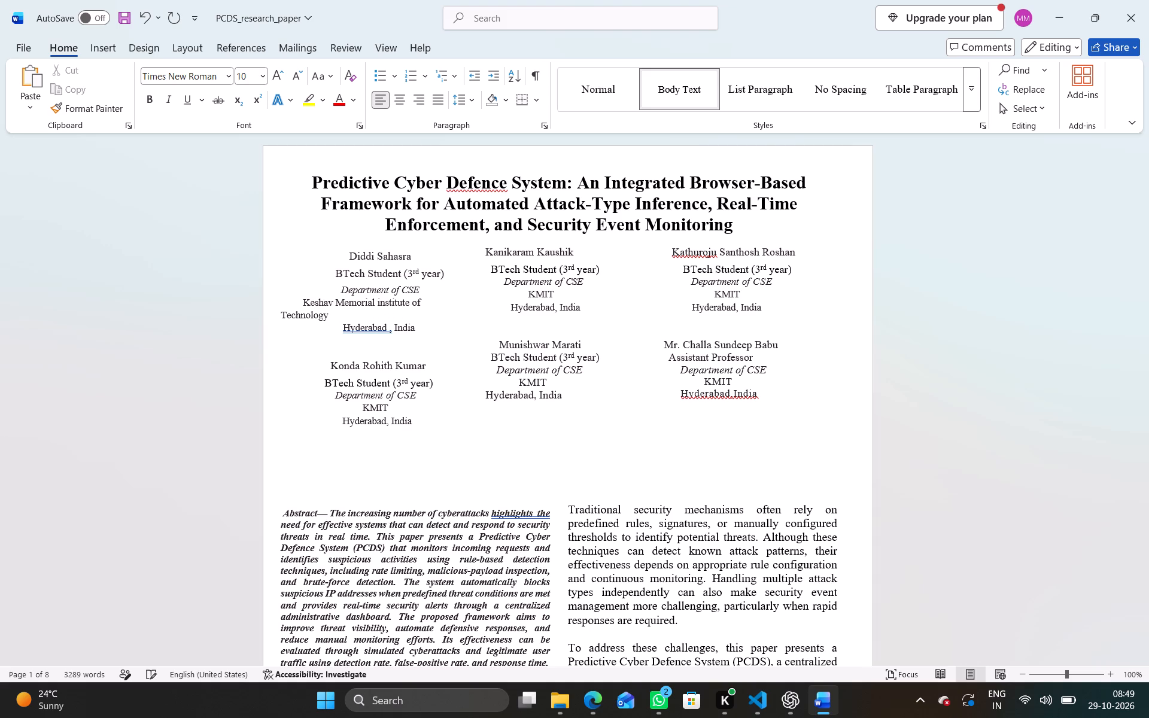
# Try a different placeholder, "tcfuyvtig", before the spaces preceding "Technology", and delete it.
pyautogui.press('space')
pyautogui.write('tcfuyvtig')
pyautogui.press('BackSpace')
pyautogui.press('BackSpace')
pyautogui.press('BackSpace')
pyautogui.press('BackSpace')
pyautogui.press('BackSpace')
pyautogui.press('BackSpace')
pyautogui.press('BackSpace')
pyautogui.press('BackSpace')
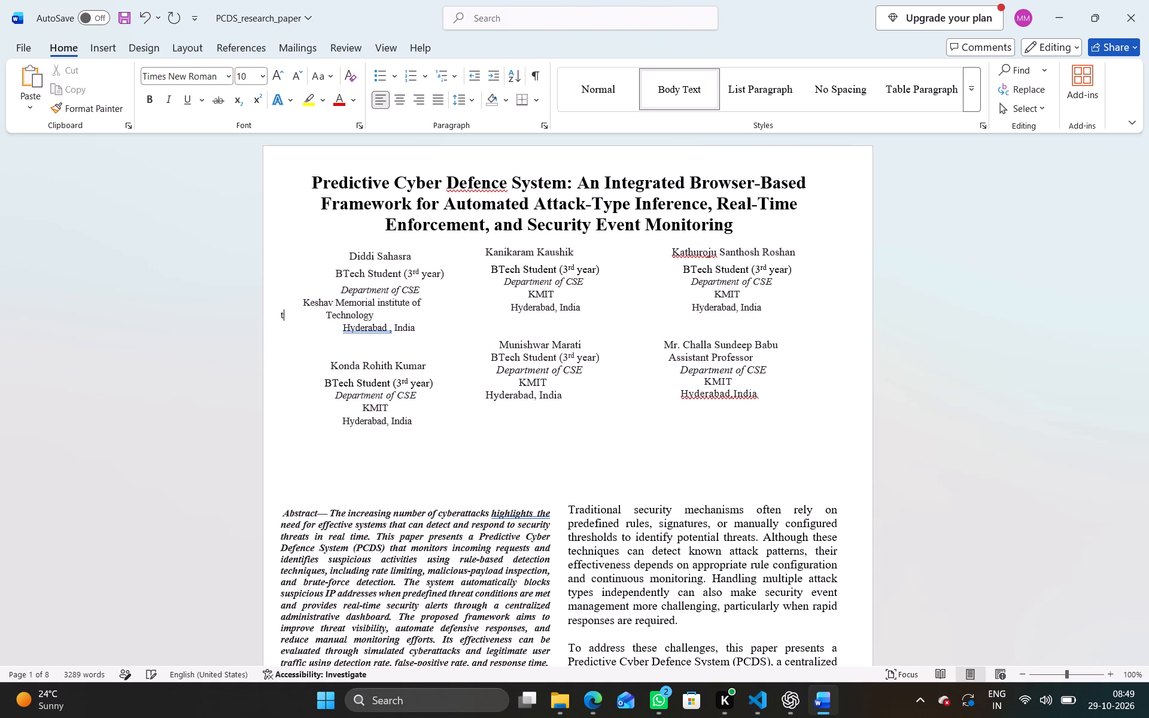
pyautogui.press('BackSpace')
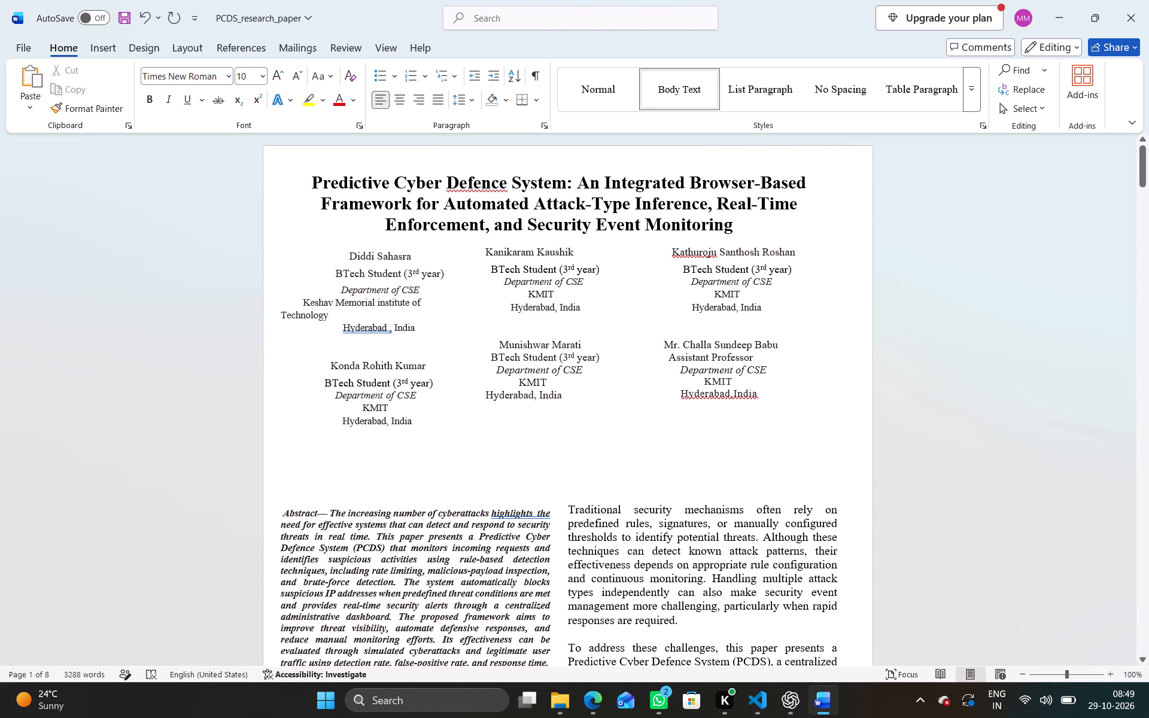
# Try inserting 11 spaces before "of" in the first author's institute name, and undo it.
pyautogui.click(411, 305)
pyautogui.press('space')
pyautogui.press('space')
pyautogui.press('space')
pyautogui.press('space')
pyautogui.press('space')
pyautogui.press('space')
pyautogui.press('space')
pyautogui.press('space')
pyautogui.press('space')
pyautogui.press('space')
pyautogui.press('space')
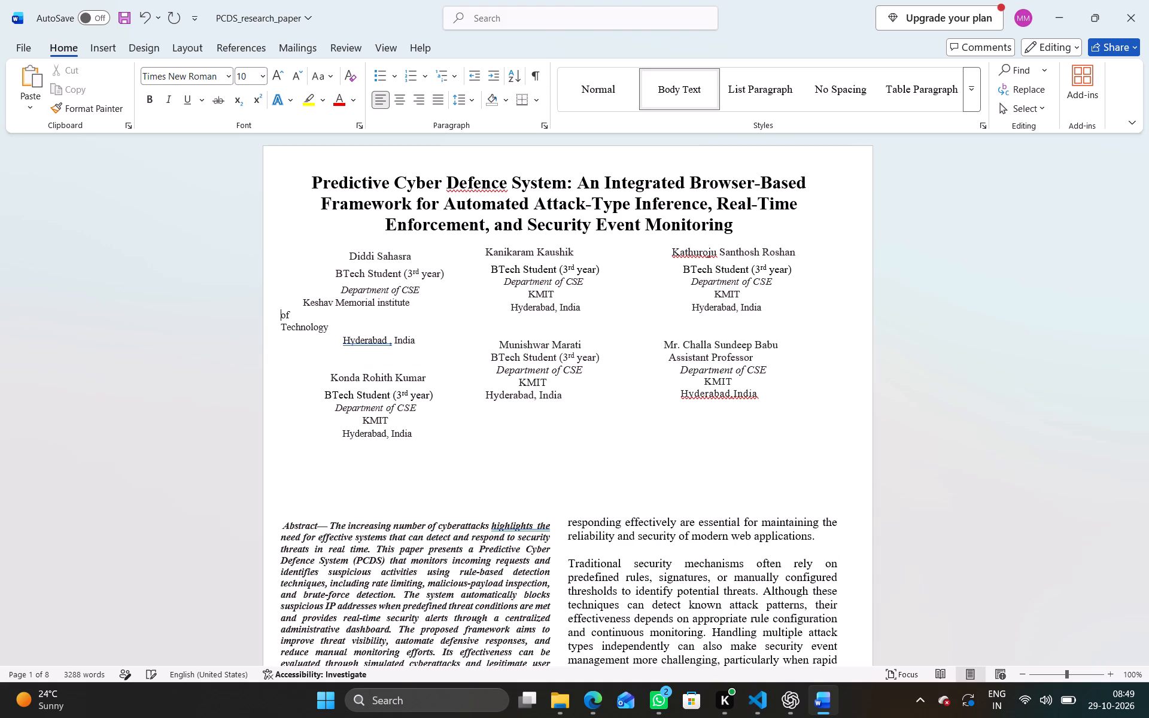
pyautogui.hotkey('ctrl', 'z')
# Undo the earlier placeholder text and spacing changes around "of" and "Technology" in the first author's block.
pyautogui.hotkey('ctrl', 'z')
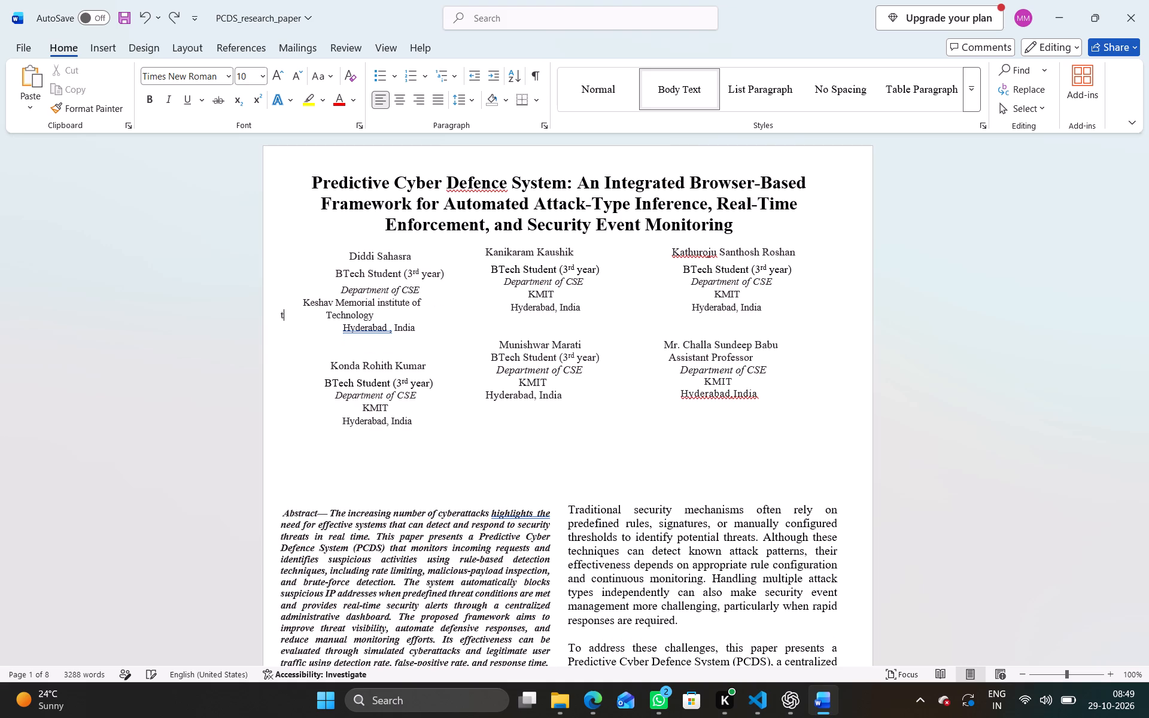
pyautogui.hotkey('ctrl', 'z')
pyautogui.hotkey('ctrl', 'z')
pyautogui.hotkey('ctrl', 'z')
pyautogui.hotkey('ctrl', 'z')
pyautogui.hotkey('ctrl', 'z')
pyautogui.hotkey('ctrl', 'z')
pyautogui.hotkey('ctrl', 'z')
pyautogui.hotkey('ctrl', 'z')
pyautogui.hotkey('ctrl', 'z')
pyautogui.hotkey('ctrl', 'z')
pyautogui.hotkey('ctrl', 'z')
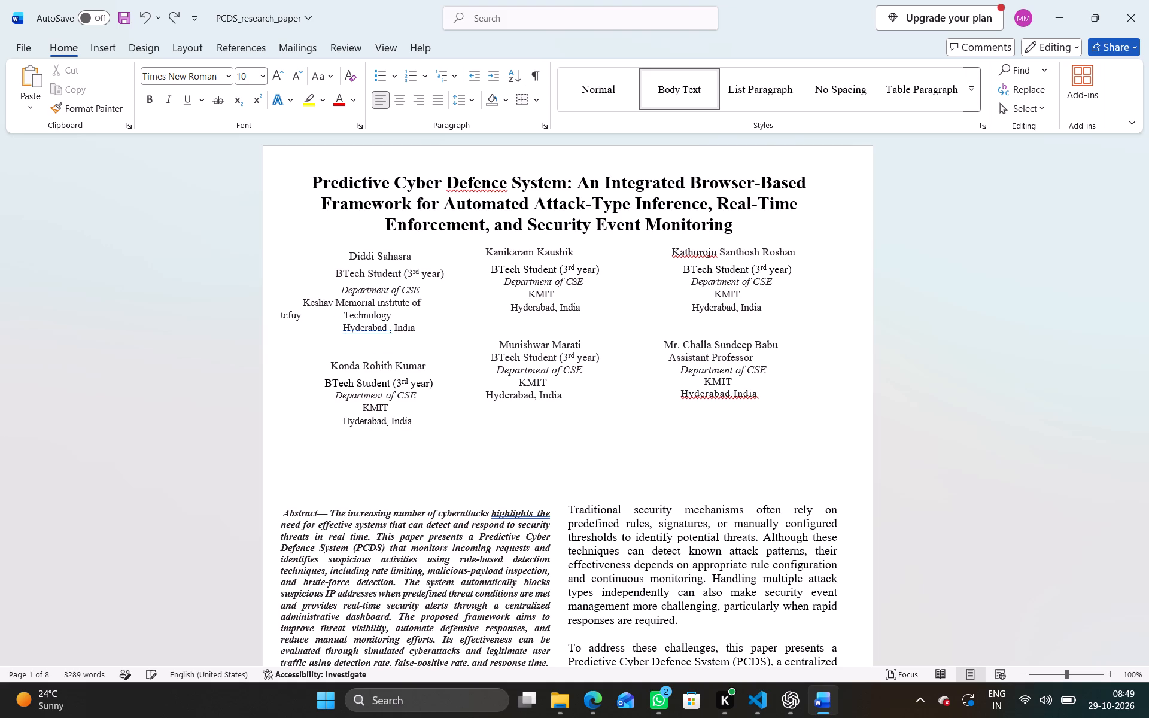
pyautogui.hotkey('ctrl', 'z')
pyautogui.hotkey('ctrl', 'z')
pyautogui.hotkey('ctrl', 'z')
pyautogui.hotkey('ctrl', 'z')
pyautogui.hotkey('ctrl', 'z')
pyautogui.hotkey('ctrl', 'z')
pyautogui.hotkey('ctrl', 'z')
pyautogui.hotkey('ctrl', 'z')
pyautogui.hotkey('ctrl', 'z')
pyautogui.hotkey('ctrl', 'z')
pyautogui.hotkey('ctrl', 'z')
pyautogui.hotkey('ctrl', 'z')
pyautogui.hotkey('ctrl', 'z')
pyautogui.hotkey('ctrl', 'z')
pyautogui.hotkey('ctrl', 'z')
pyautogui.hotkey('ctrl', 'z')
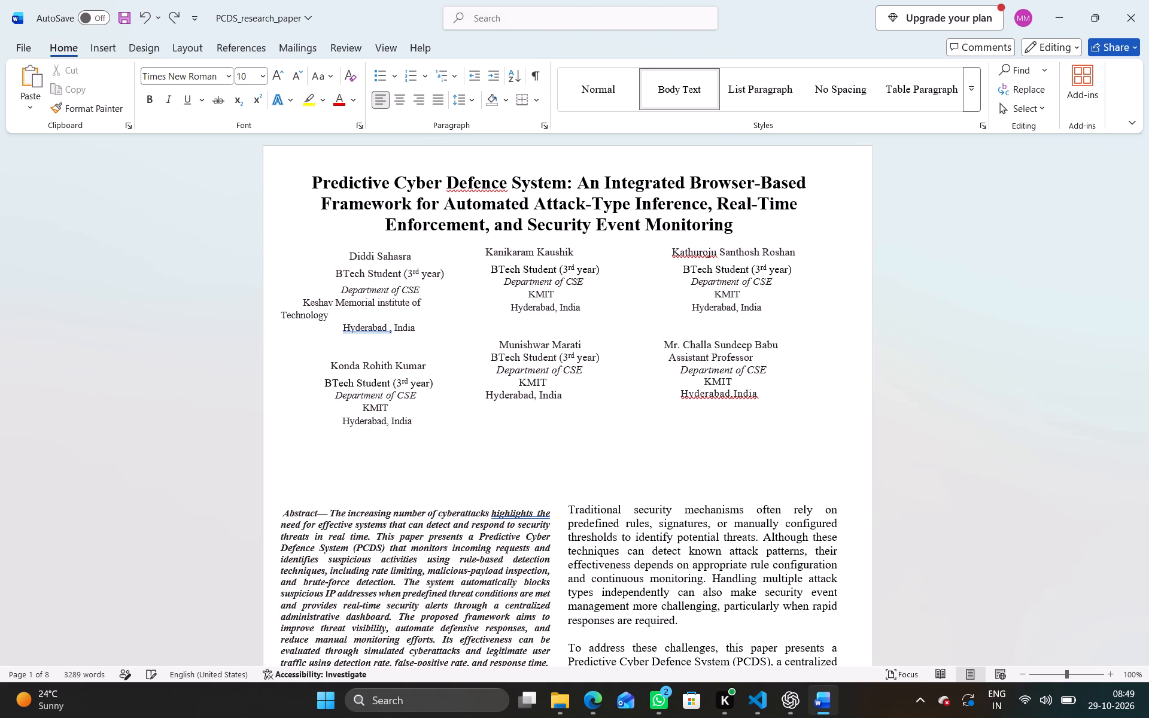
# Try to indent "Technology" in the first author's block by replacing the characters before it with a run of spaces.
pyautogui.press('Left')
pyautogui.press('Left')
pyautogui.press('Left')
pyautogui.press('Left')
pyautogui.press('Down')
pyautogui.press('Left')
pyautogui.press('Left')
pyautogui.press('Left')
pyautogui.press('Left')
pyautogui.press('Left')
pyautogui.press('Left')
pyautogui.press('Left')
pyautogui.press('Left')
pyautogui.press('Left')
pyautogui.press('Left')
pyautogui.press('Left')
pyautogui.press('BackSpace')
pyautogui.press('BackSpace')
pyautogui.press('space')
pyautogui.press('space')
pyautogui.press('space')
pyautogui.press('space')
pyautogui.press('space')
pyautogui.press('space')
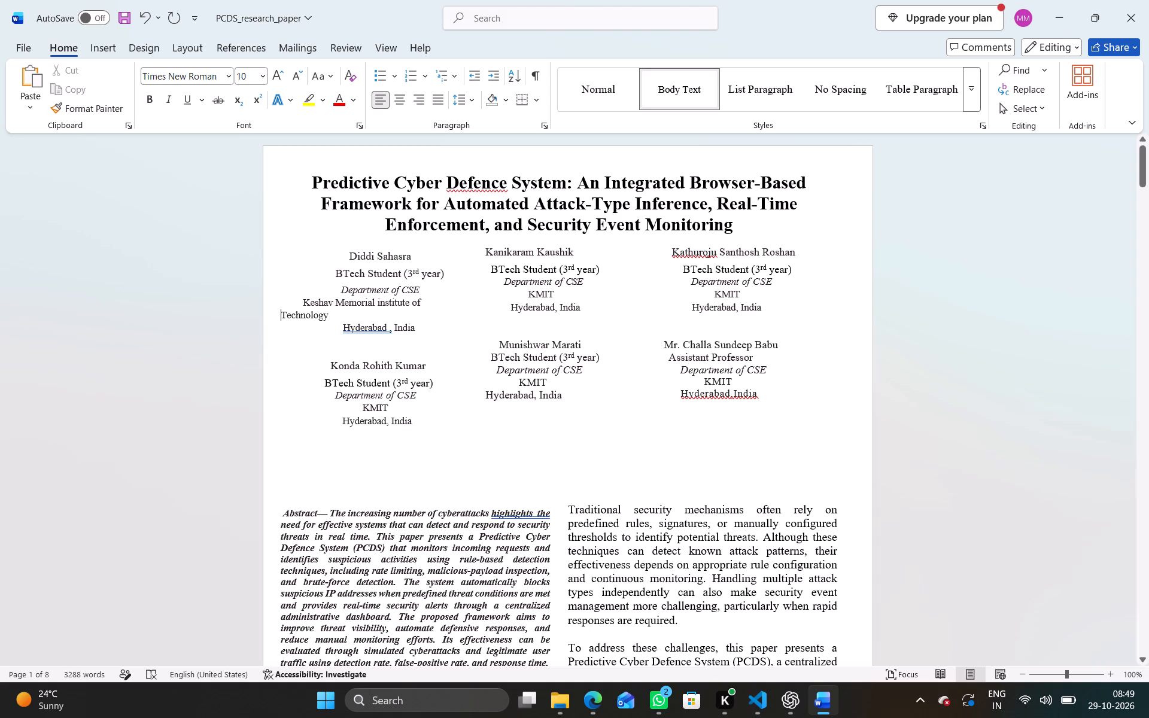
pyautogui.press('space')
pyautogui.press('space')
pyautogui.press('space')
# Break the first author's institute name before "institute of" and indent the new line with spaces to sit below "Keshav Memorial".
pyautogui.click(422, 301)
pyautogui.press('Left')
pyautogui.press('Left')
pyautogui.press('Left')
pyautogui.press('Left')
pyautogui.press('Left')
pyautogui.press('Left')
pyautogui.press('Left')
pyautogui.press('Left')
pyautogui.press('Left')
pyautogui.press('Left')
pyautogui.press('Left')
pyautogui.press('Left')
pyautogui.press('Left')
pyautogui.press('Return')
pyautogui.press('space')
pyautogui.press('space')
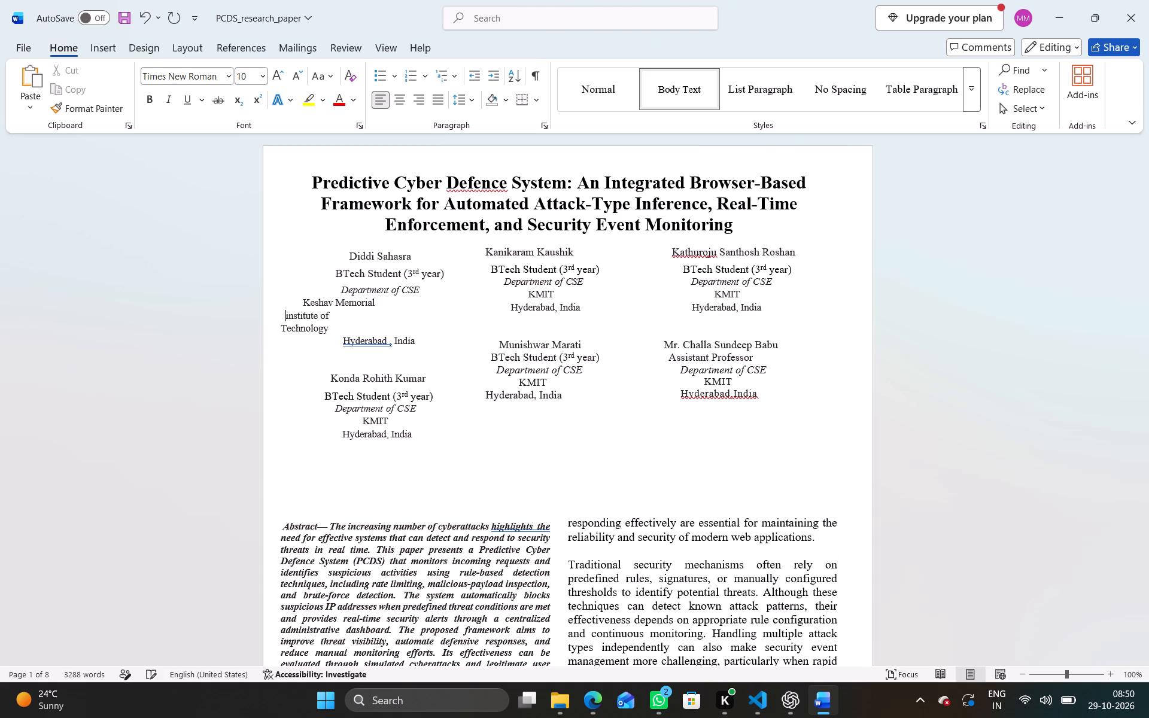
pyautogui.press('space')
pyautogui.press('space')
pyautogui.press('space')
pyautogui.press('space')
pyautogui.press('space')
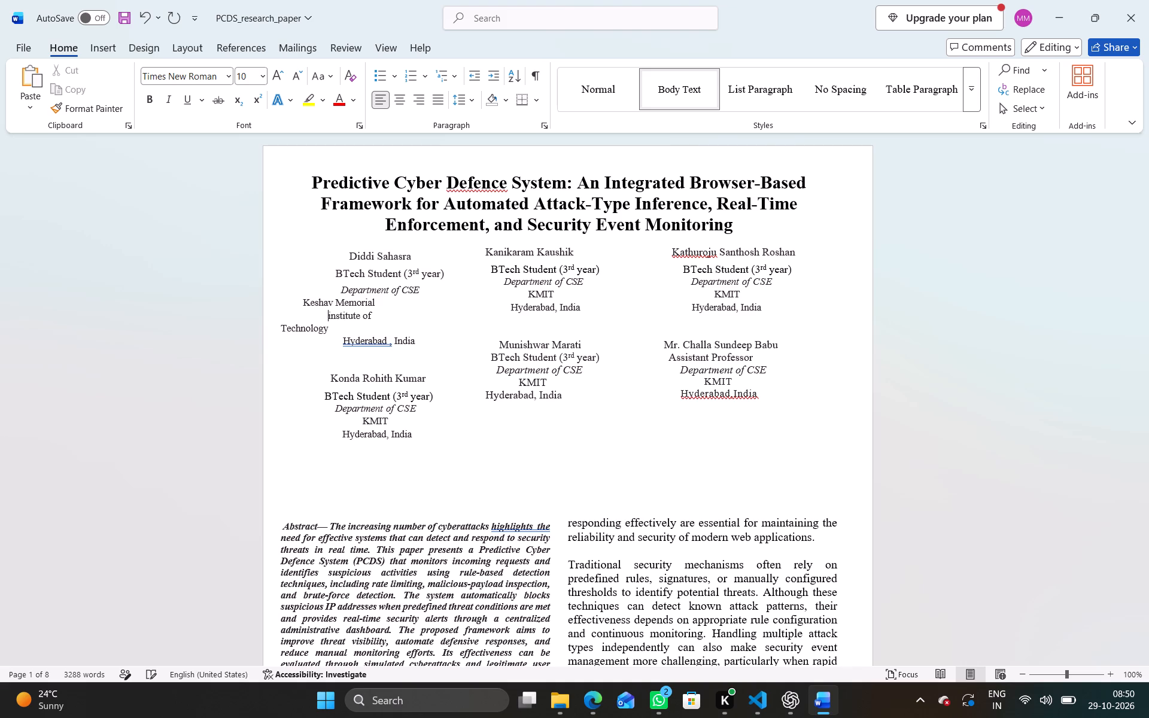
# Remove surplus spaces between "institute of" and the wrapped "Technology" in the first author's block.
pyautogui.press('Down')
pyautogui.press('Left')
pyautogui.press('Left')
pyautogui.press('Left')
pyautogui.press('Left')
pyautogui.press('Left')
pyautogui.press('Left')
pyautogui.press('Left')
pyautogui.press('Left')
pyautogui.press('Left')
pyautogui.press('Left')
pyautogui.press('Left')
pyautogui.press('Right')
pyautogui.press('BackSpace')
pyautogui.press('BackSpace')
pyautogui.click(385, 318)
pyautogui.press('BackSpace')
pyautogui.press('BackSpace')
pyautogui.press('BackSpace')
# Add "Technology" with a capital T after "institute of" in the first author's block, and remove one extra space before it.
pyautogui.write('te')
pyautogui.write('ch')
pyautogui.write('nolo')
pyautogui.write('gy')
pyautogui.press('Left')
pyautogui.press('Left')
pyautogui.press('Left')
pyautogui.press('Left')
pyautogui.press('Left')
pyautogui.press('Left')
pyautogui.press('Left')
pyautogui.press('Left')
pyautogui.press('Left')
pyautogui.press('BackSpace')
pyautogui.hotkey('shift', 't')
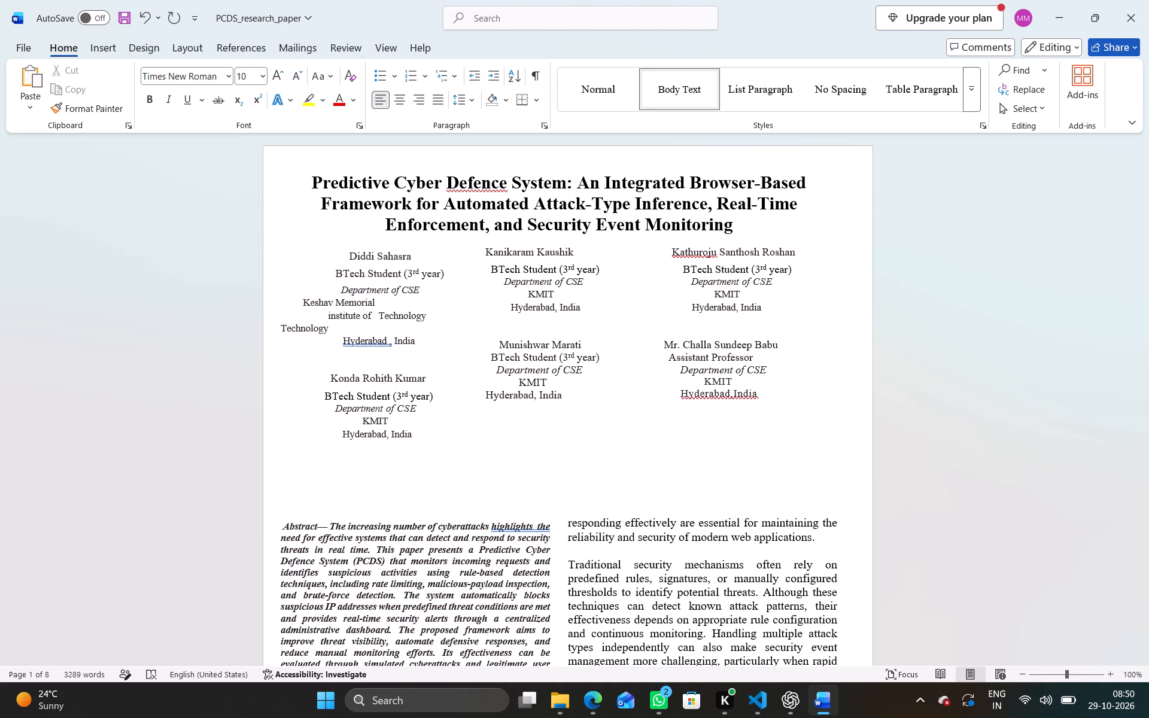
pyautogui.press('Left')
pyautogui.press('BackSpace')
# Delete the duplicate "Technology" and its leftover line above "Hyderabad , India" in the first author's block.
pyautogui.press('Down')
pyautogui.press('BackSpace')
pyautogui.press('BackSpace')
pyautogui.press('BackSpace')
pyautogui.press('BackSpace')
pyautogui.press('BackSpace')
pyautogui.press('BackSpace')
pyautogui.press('BackSpace')
pyautogui.press('BackSpace')
pyautogui.press('BackSpace')
pyautogui.press('BackSpace')
pyautogui.press('BackSpace')
pyautogui.press('BackSpace')
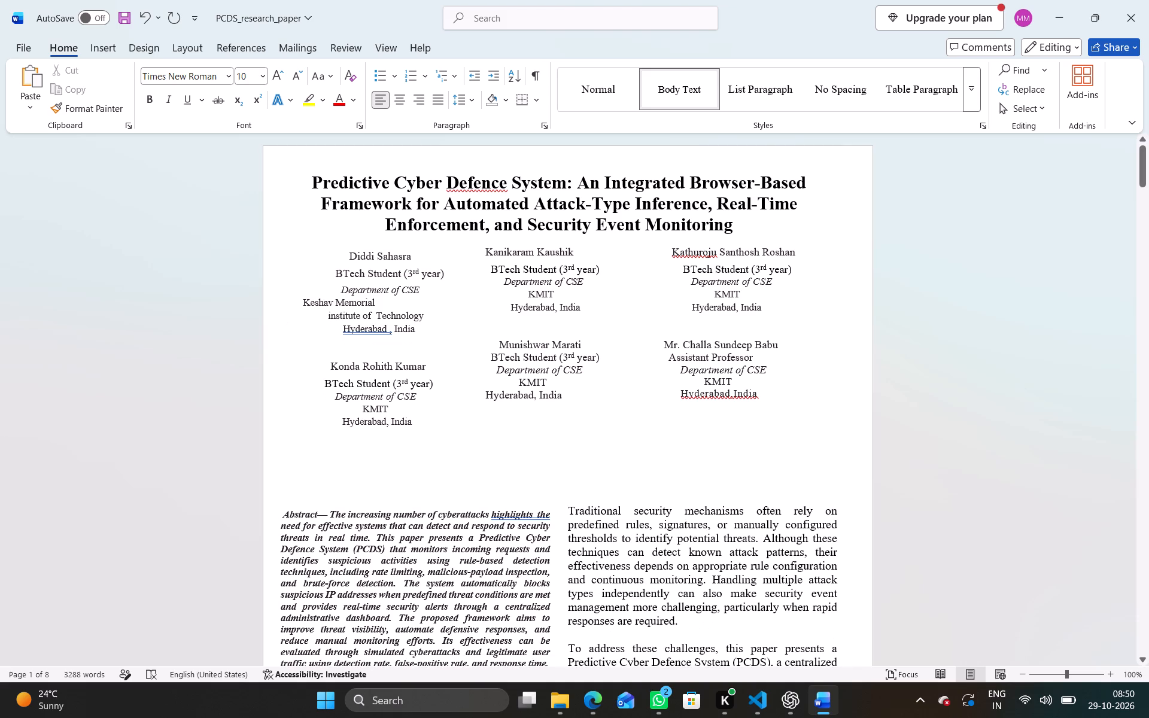
# Indent "Keshav Memorial" in the first author's block by 16 more spaces to align it under "Department of CSE".
pyautogui.click(303, 302)
pyautogui.press('space')
pyautogui.press('space')
pyautogui.press('space')
pyautogui.press('space')
pyautogui.press('space')
pyautogui.press('space')
pyautogui.press('space')
pyautogui.press('space')
pyautogui.press('space')
pyautogui.press('space')
pyautogui.press('space')
pyautogui.press('space')
pyautogui.press('space')
pyautogui.press('space')
pyautogui.press('space')
pyautogui.press('space')
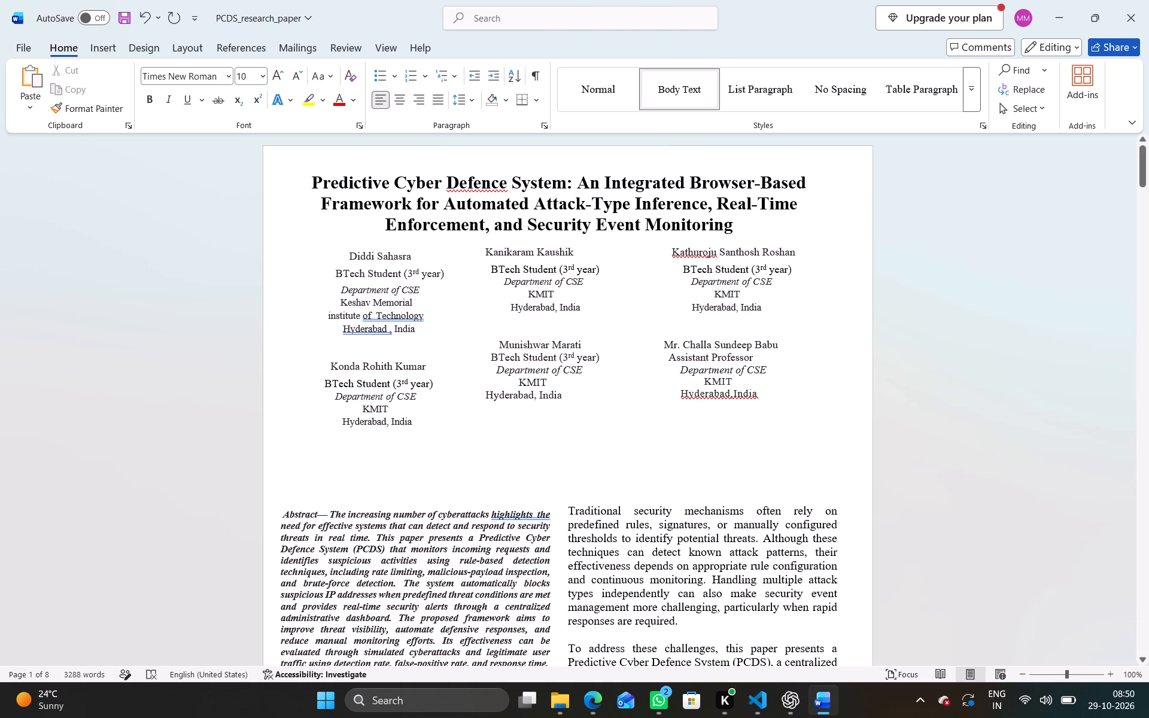
# Capitalise the first letter of "institute" in the first author's block, making it "Institute".
pyautogui.press('Down')
pyautogui.press('Left')
pyautogui.press('Left')
pyautogui.press('BackSpace')
pyautogui.hotkey('shift', 'i')
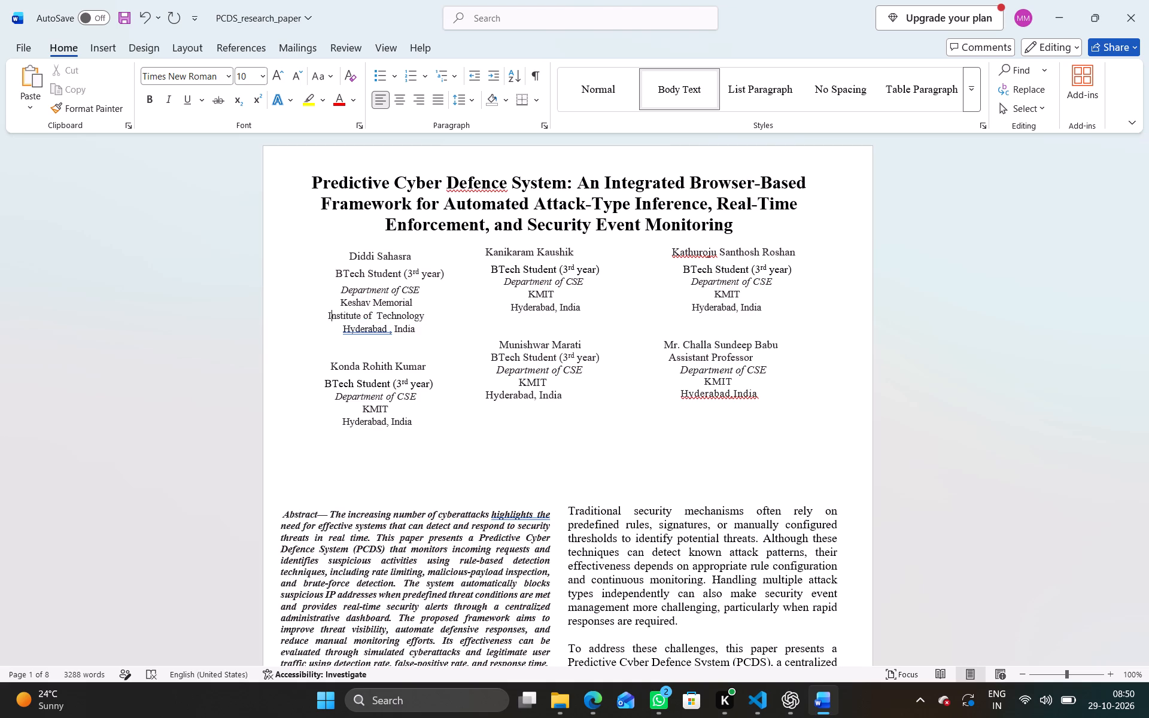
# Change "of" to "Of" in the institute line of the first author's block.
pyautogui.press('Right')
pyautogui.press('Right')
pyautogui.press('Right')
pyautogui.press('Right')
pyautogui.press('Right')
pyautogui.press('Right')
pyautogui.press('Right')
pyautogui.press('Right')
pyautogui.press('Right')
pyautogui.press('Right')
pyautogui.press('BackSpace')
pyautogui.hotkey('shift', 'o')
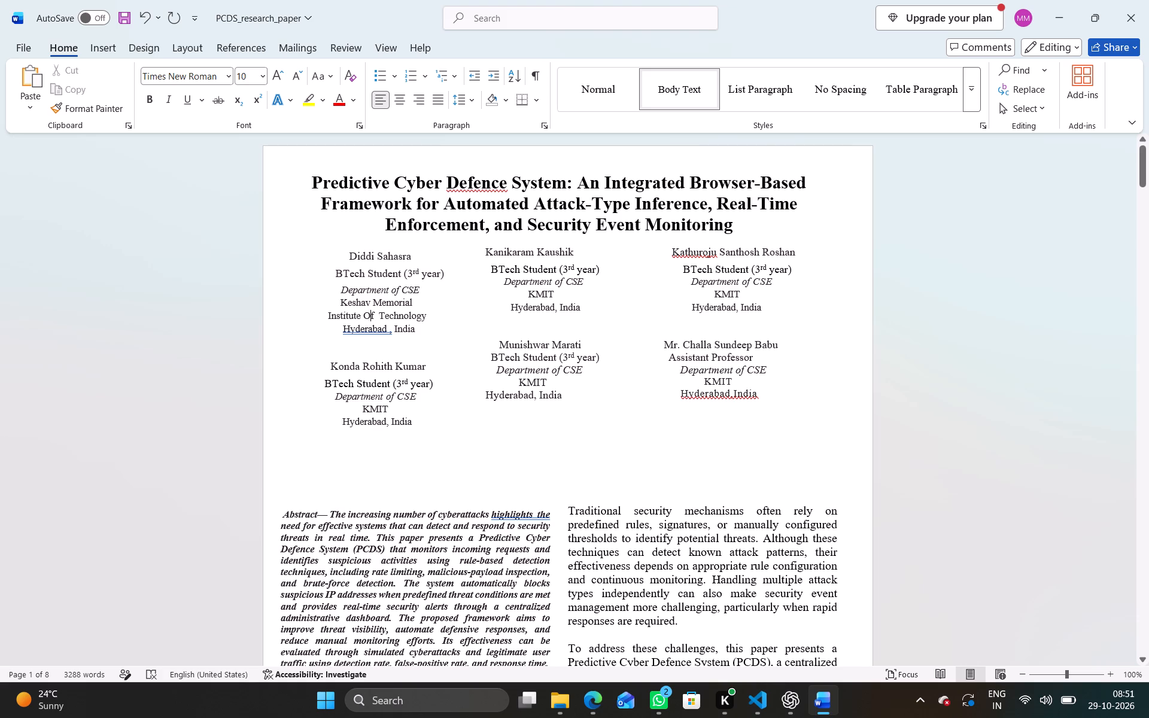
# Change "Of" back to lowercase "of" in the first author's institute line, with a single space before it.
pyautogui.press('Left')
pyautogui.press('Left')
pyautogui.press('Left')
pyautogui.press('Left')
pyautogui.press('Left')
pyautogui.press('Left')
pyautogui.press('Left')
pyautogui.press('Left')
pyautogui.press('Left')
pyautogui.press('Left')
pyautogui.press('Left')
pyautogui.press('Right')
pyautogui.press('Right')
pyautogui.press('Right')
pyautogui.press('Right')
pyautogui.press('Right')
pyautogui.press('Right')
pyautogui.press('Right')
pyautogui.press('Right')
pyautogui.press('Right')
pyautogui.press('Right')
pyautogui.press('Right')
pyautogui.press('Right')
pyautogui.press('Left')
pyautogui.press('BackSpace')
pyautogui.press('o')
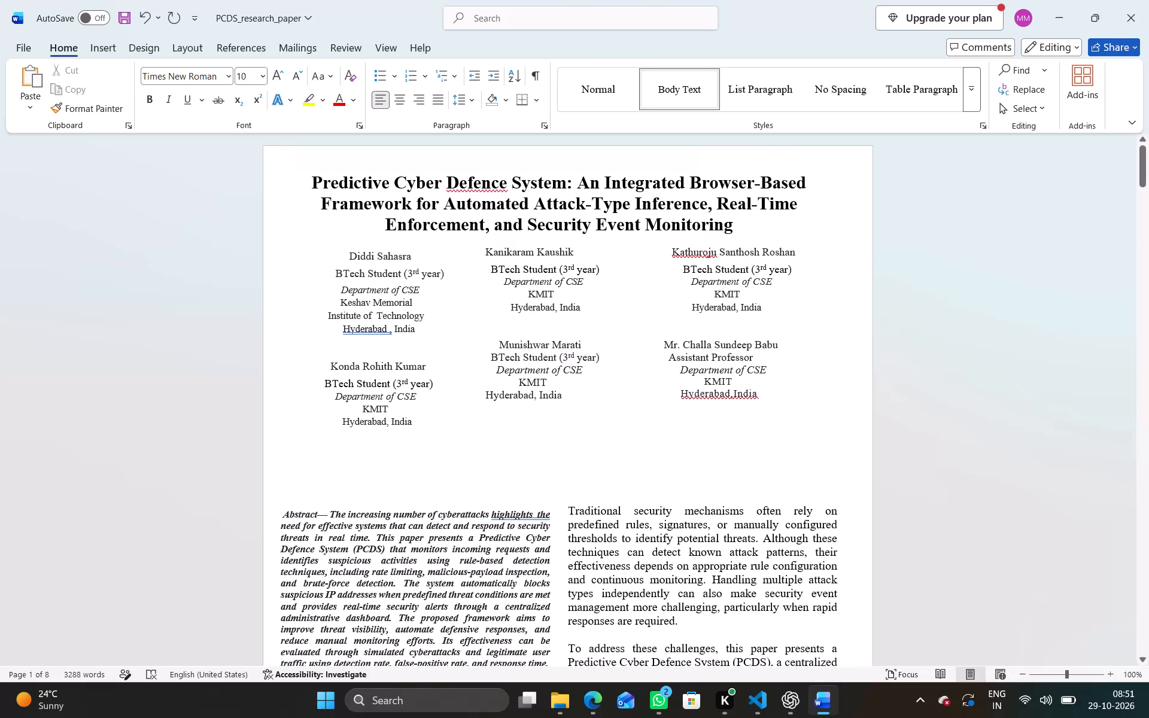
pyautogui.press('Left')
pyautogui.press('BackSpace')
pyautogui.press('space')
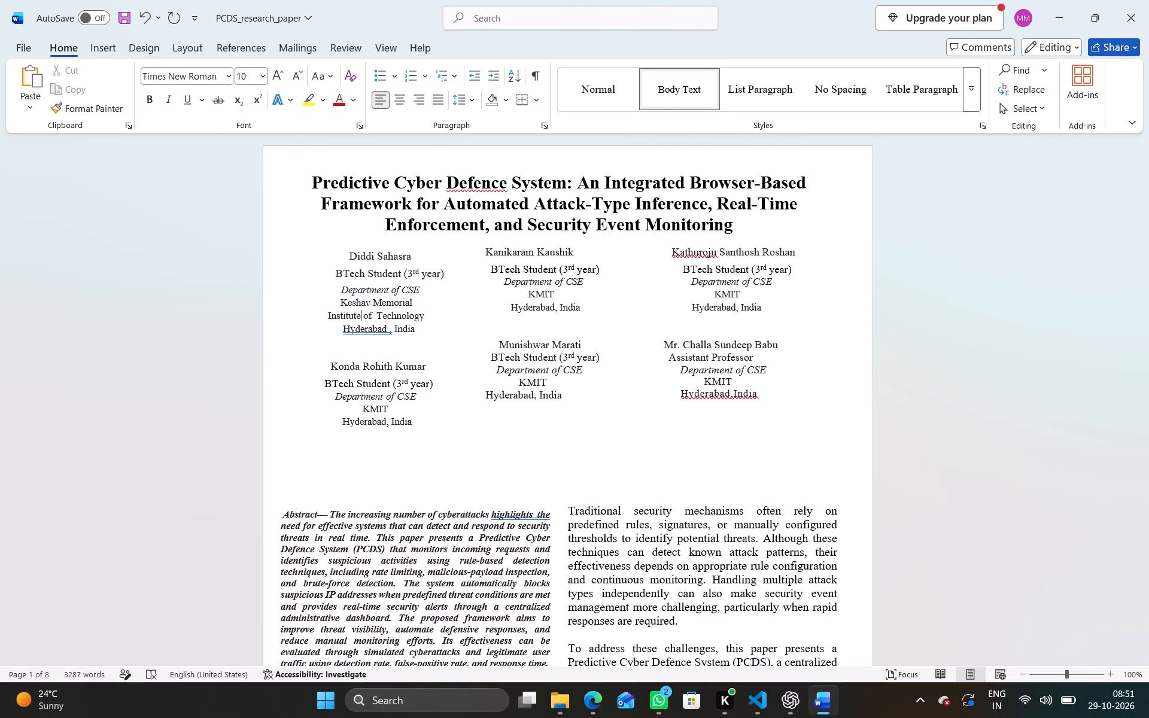
# Remove one space before "Institute" in the first author's block to shift that line slightly left.
pyautogui.press('Left')
pyautogui.press('Left')
pyautogui.press('Left')
pyautogui.press('Left')
pyautogui.press('Left')
pyautogui.press('Left')
pyautogui.press('Left')
pyautogui.press('Left')
pyautogui.press('Left')
pyautogui.press('Left')
pyautogui.press('BackSpace')
# Replace KMIT in the block of the second author in the top row with "Keshav memorial", shortening the line's indent.
pyautogui.click(558, 295)
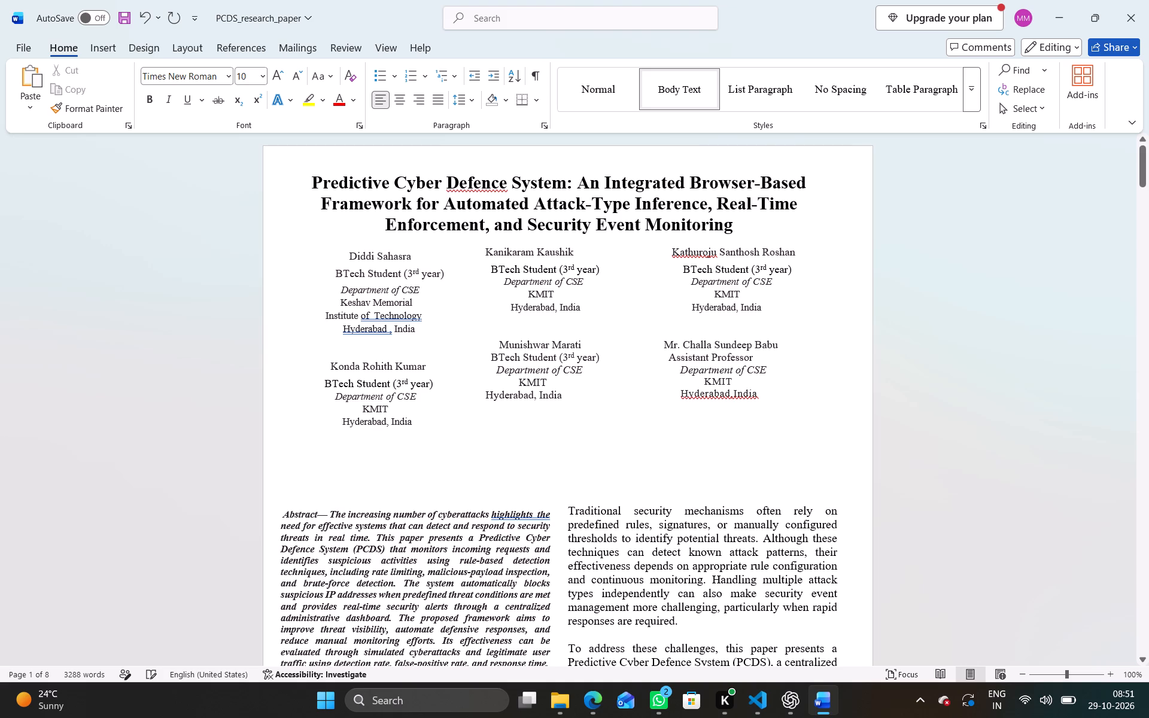
pyautogui.press('BackSpace')
pyautogui.press('BackSpace')
pyautogui.press('BackSpace')
pyautogui.press('BackSpace')
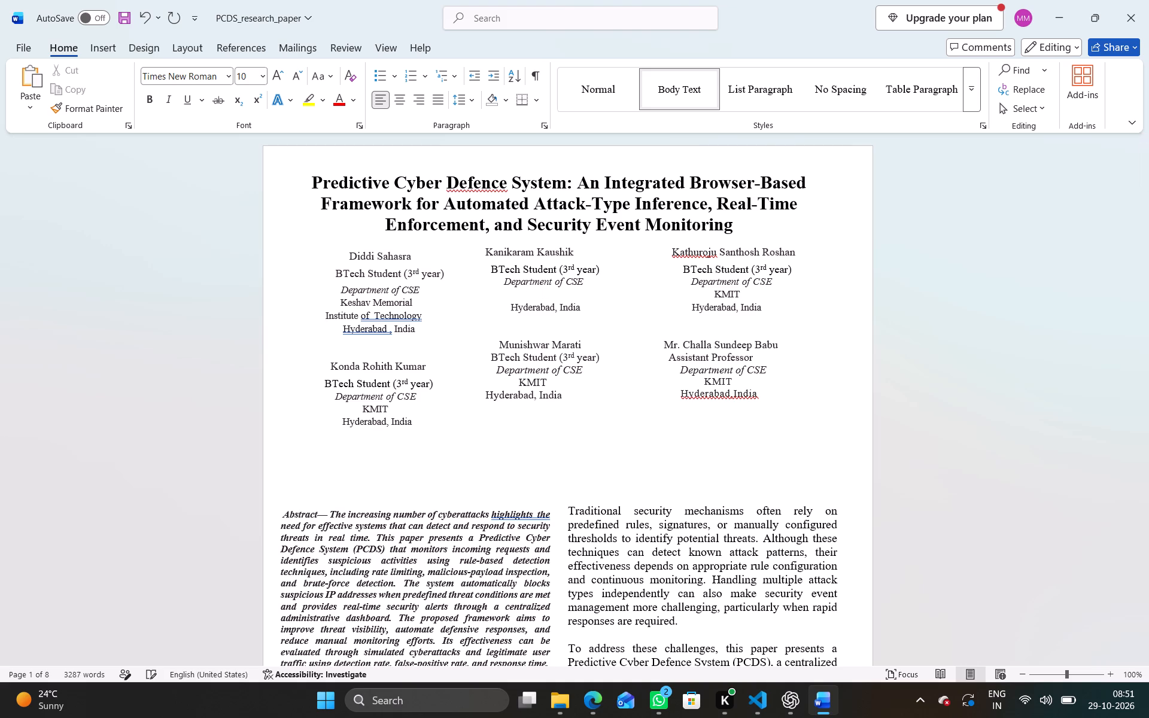
pyautogui.press('BackSpace')
pyautogui.press('BackSpace')
pyautogui.press('BackSpace')
pyautogui.press('BackSpace')
pyautogui.press('BackSpace')
pyautogui.press('BackSpace')
pyautogui.press('BackSpace')
pyautogui.press('BackSpace')
pyautogui.write('Kesha')
pyautogui.write('v memorial')
pyautogui.press('space')
# Capitalise the first letter of "memorial" in the second author's block, making it "Memorial".
pyautogui.press('Left')
pyautogui.press('Left')
pyautogui.press('Left')
pyautogui.press('Left')
pyautogui.press('Left')
pyautogui.press('Left')
pyautogui.press('Left')
pyautogui.press('Left')
pyautogui.press('BackSpace')
pyautogui.hotkey('shift', 'm')
# Add "Institute" after "Keshav Memorial" in the second author's block, and "of Technology" on a new line below.
pyautogui.press('Right')
pyautogui.press('Right')
pyautogui.press('Right')
pyautogui.press('Right')
pyautogui.press('Right')
pyautogui.press('Right')
pyautogui.press('Right')
pyautogui.press('Right')
pyautogui.press('Right')
pyautogui.press('Left')
pyautogui.hotkey('shift', 'o')
pyautogui.press('BackSpace')
pyautogui.write('Institute')
pyautogui.press('Return')
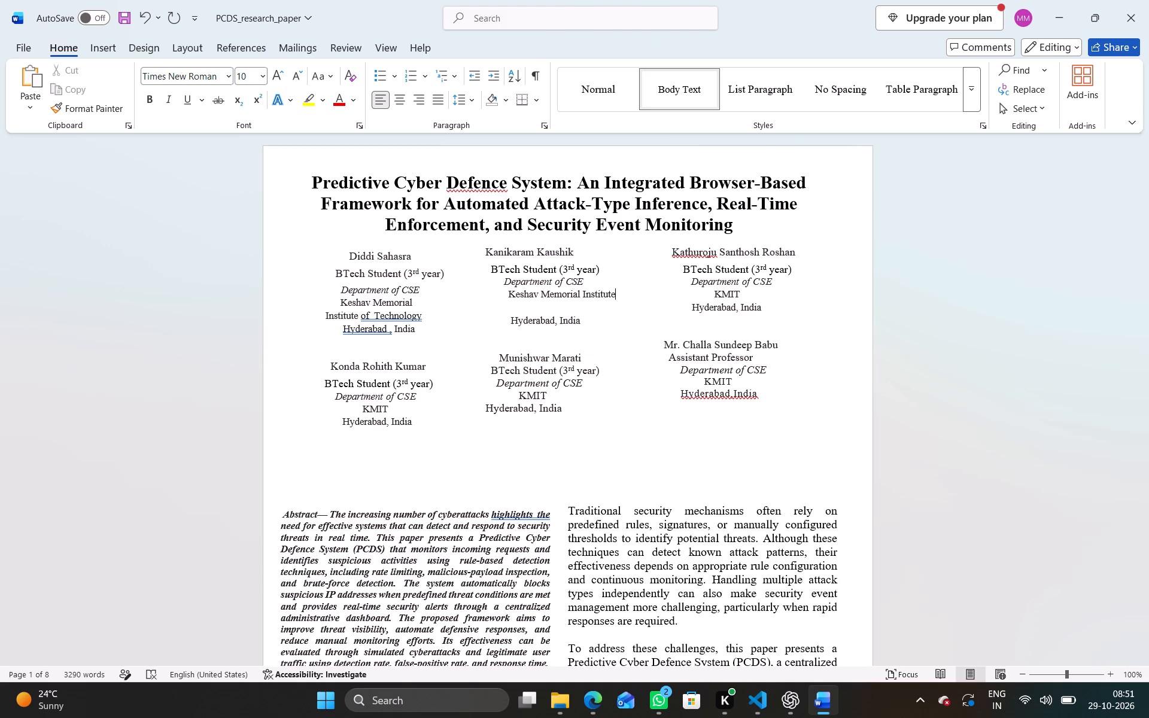
pyautogui.write('of')
pyautogui.press('space')
pyautogui.write('Technology')
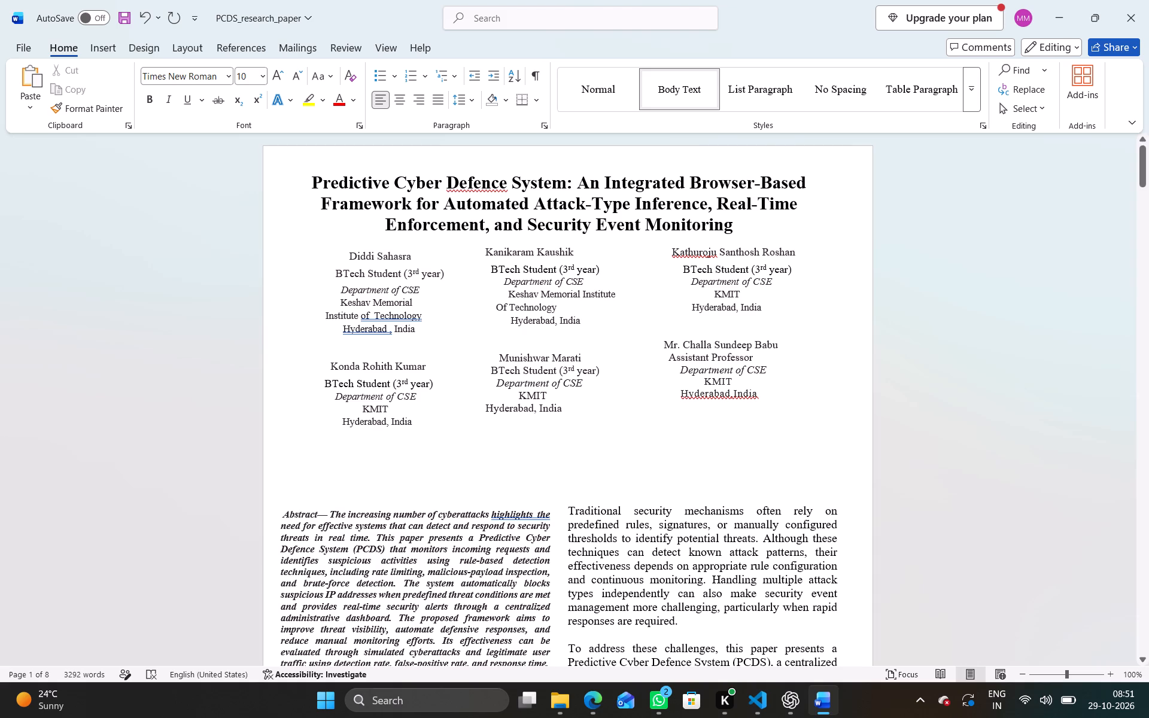
# Rearrange the second author's institute name so "Institute of Technology", with lowercase "of", forms one line below "Keshav Memorial".
pyautogui.click(585, 293)
pyautogui.press('Left')
pyautogui.press('Return')
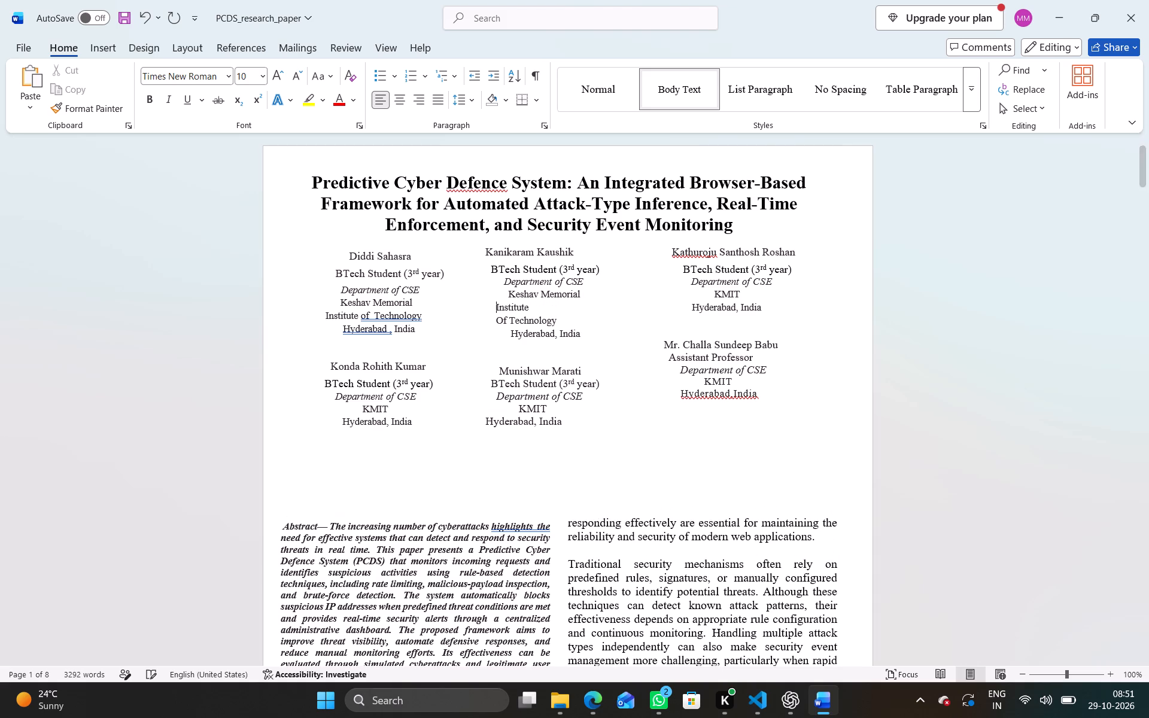
pyautogui.press('Down')
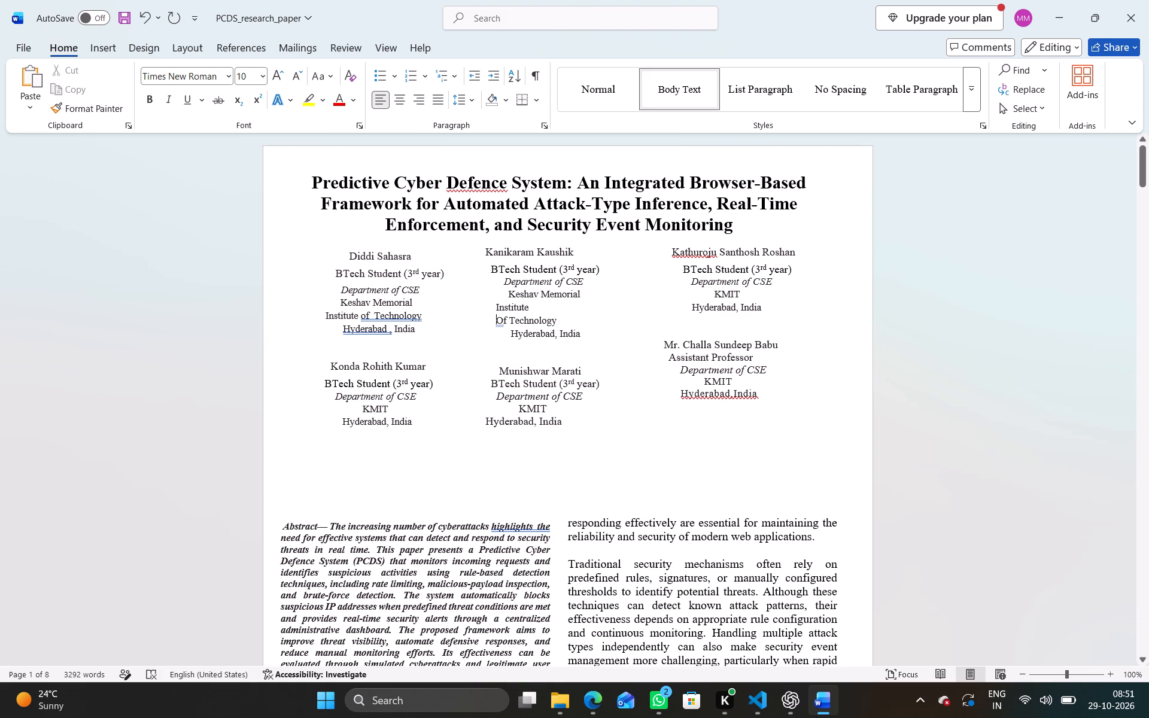
pyautogui.press('BackSpace')
pyautogui.press('BackSpace')
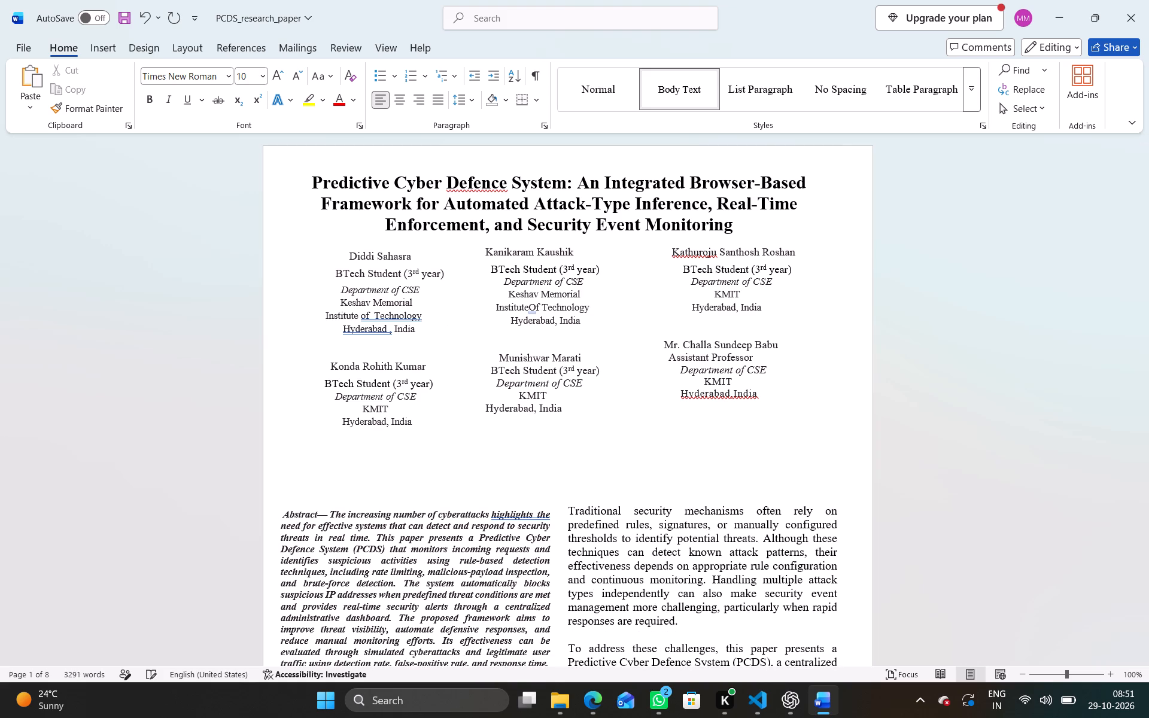
pyautogui.press('space')
pyautogui.press('Right')
pyautogui.press('BackSpace')
pyautogui.press('o')
# Indent the second author's name by seven more spaces to centre it over the block.
pyautogui.click(486, 250)
pyautogui.press('Return')
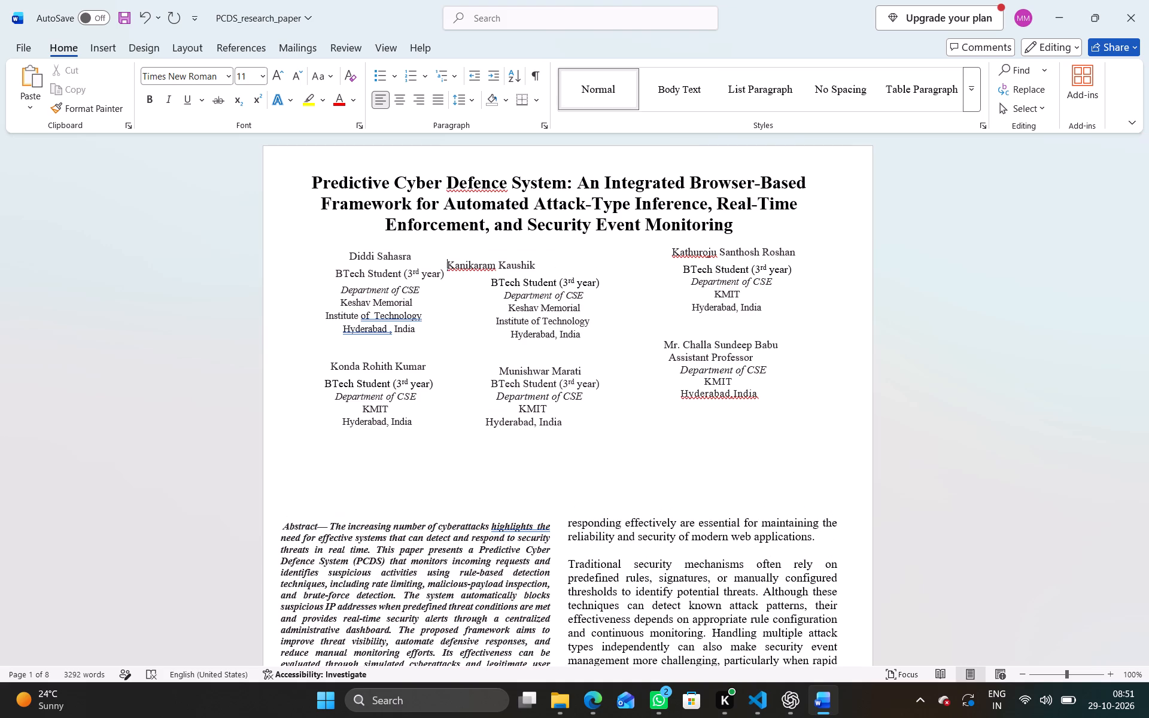
pyautogui.hotkey('ctrl', 'z')
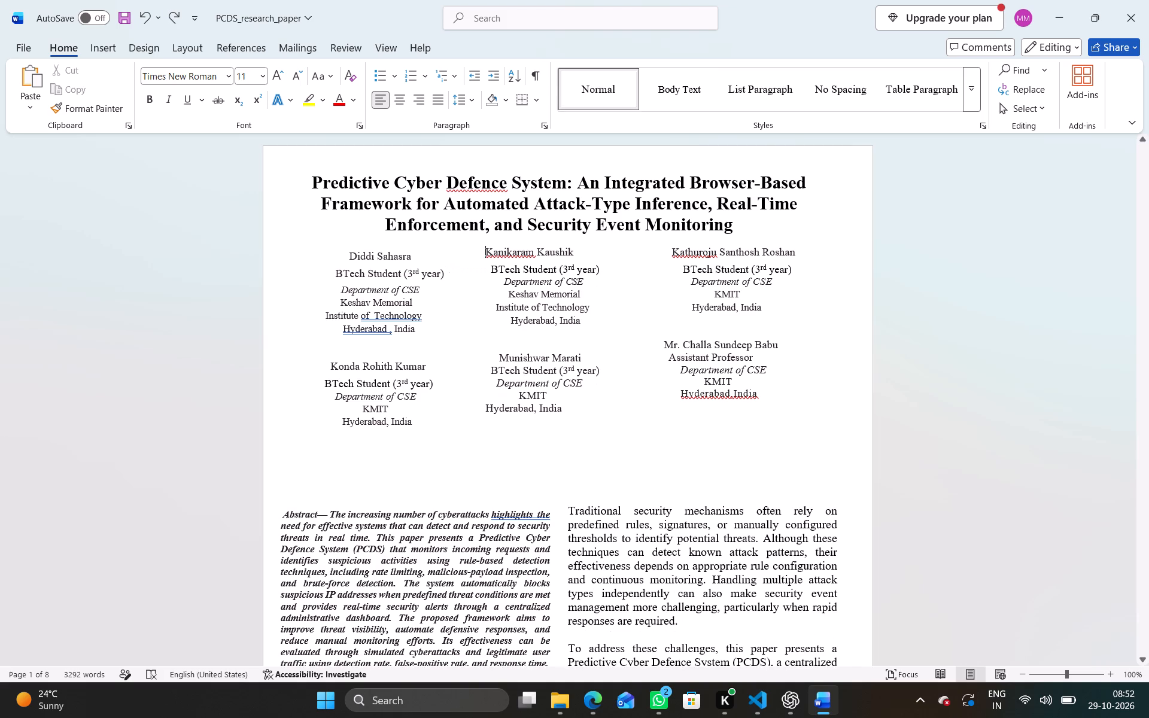
pyautogui.press('space')
pyautogui.press('space')
pyautogui.press('space')
pyautogui.press('space')
pyautogui.press('space')
pyautogui.press('space')
pyautogui.press('space')
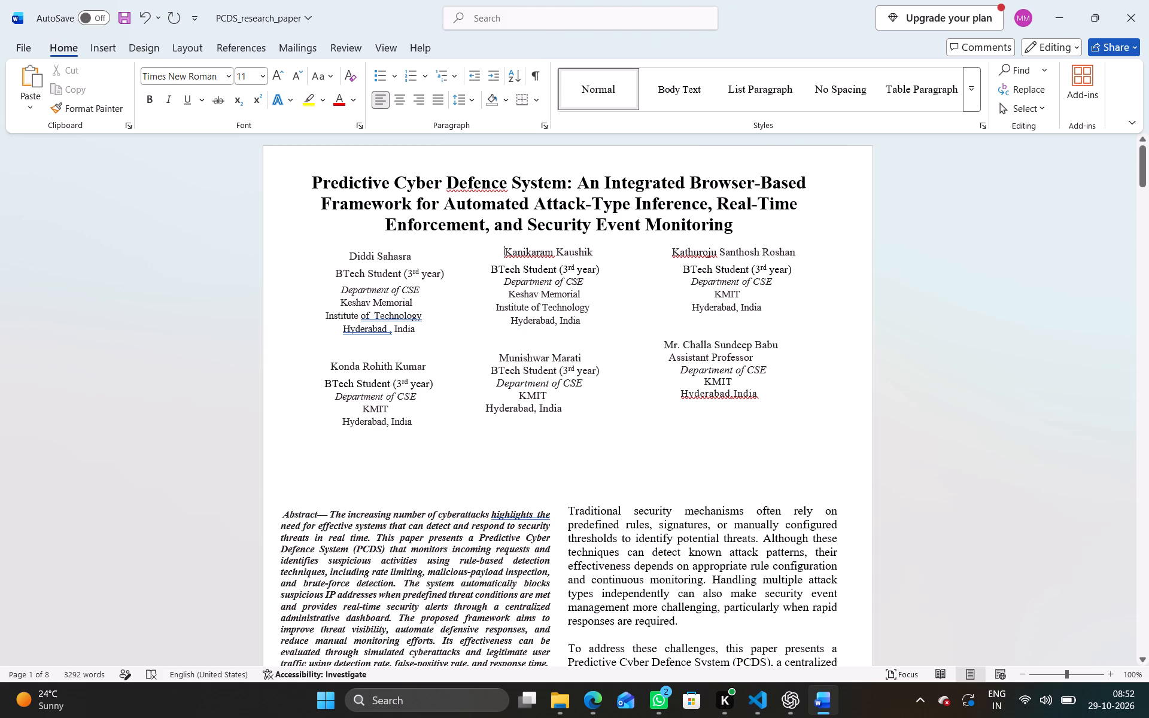
# Insert an extra space between "of" and "Technology" in the second author's block.
pyautogui.click(540, 309)
pyautogui.press('space')
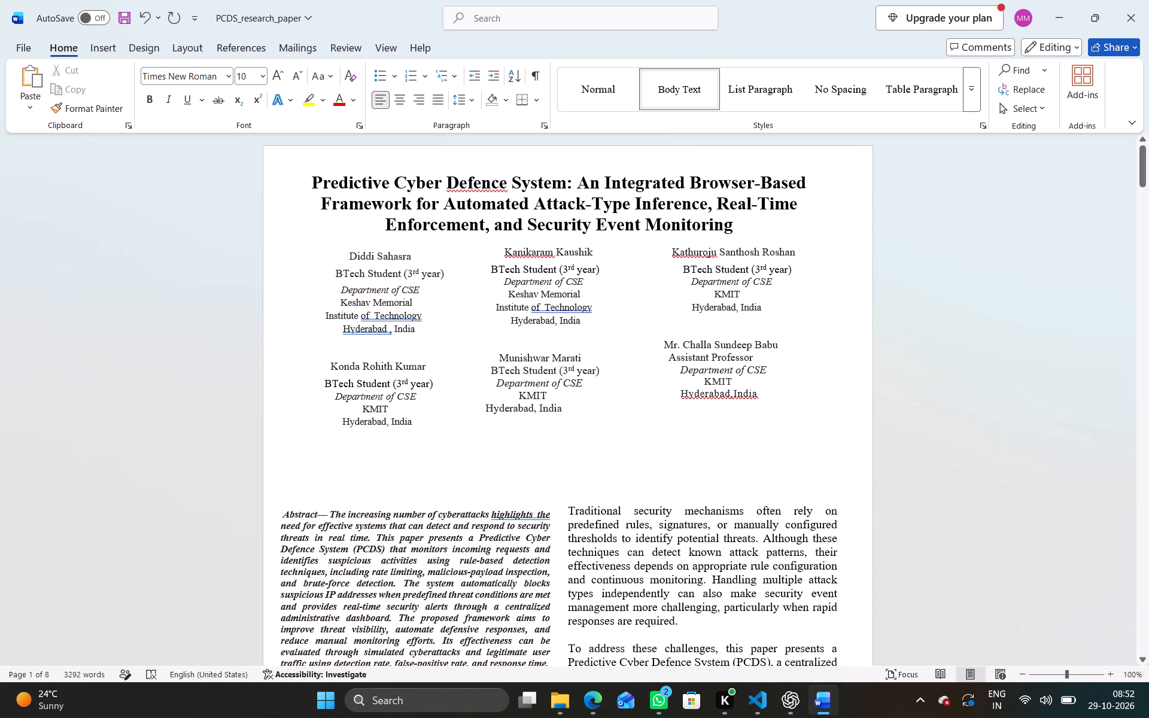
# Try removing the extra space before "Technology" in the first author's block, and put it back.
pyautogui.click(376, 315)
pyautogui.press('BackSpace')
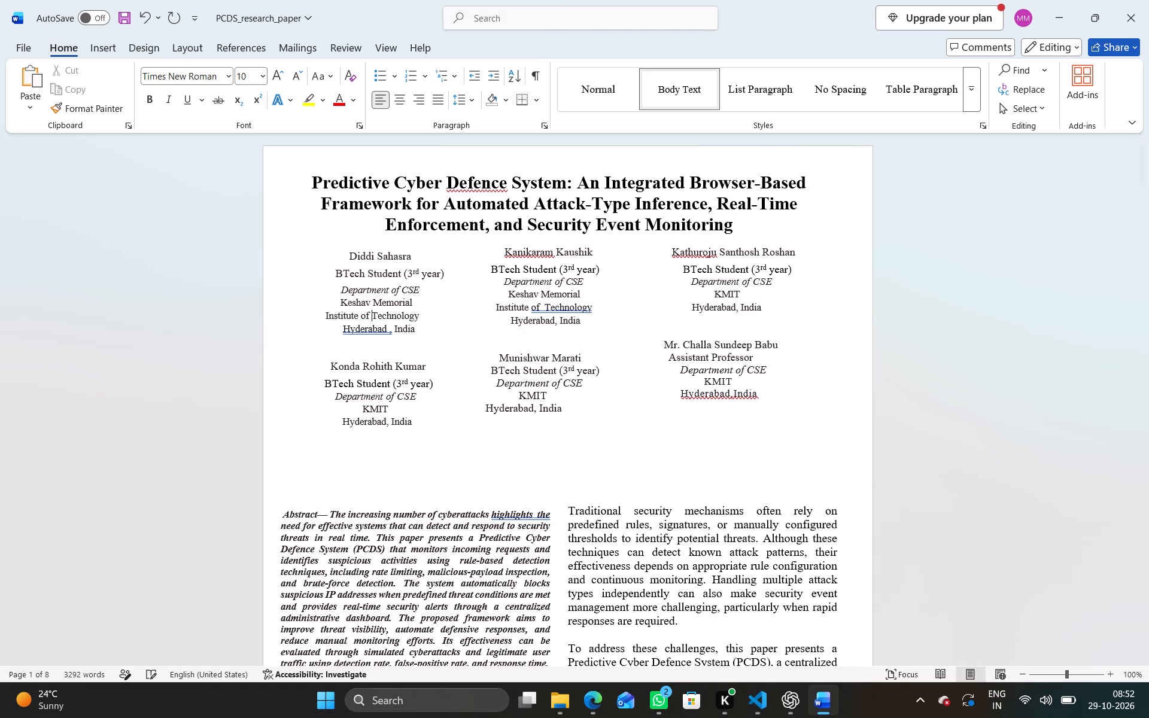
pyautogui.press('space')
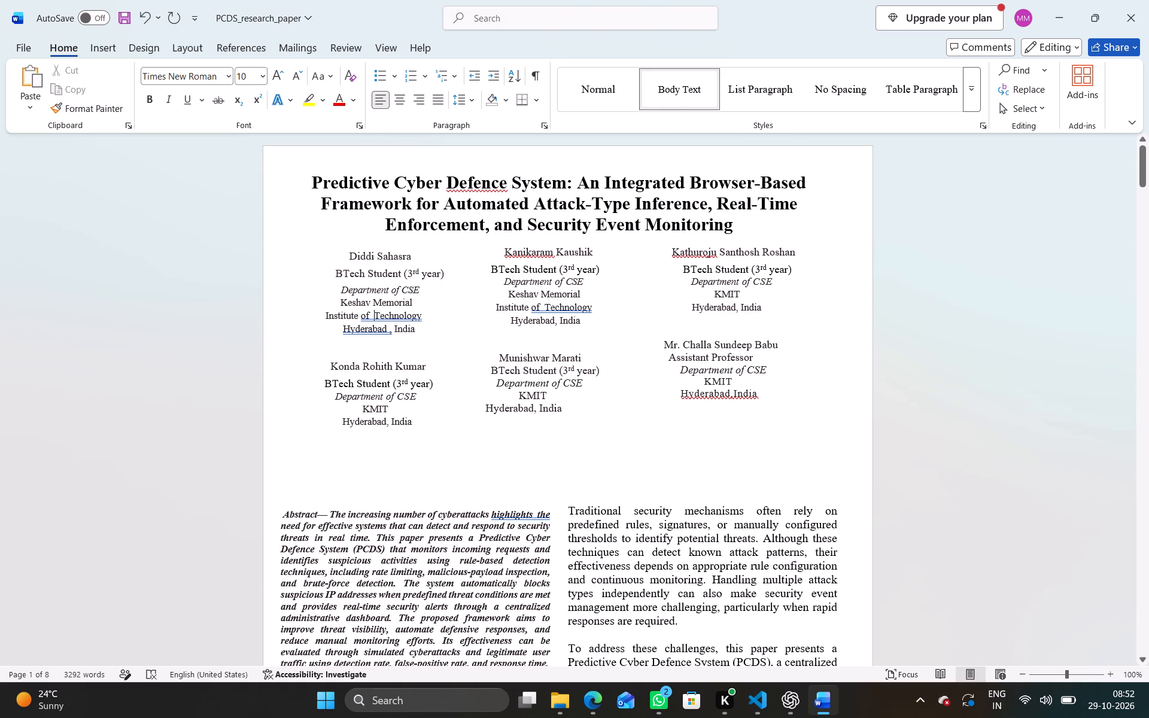
# Replace KMIT in the block of the third author in the top row with "Keshav Memorial", shortening the line's indent.
pyautogui.click(744, 293)
pyautogui.press('BackSpace')
pyautogui.press('BackSpace')
pyautogui.press('BackSpace')
pyautogui.press('BackSpace')
pyautogui.press('BackSpace')
pyautogui.press('BackSpace')
pyautogui.press('BackSpace')
pyautogui.press('BackSpace')
pyautogui.press('BackSpace')
pyautogui.press('BackSpace')
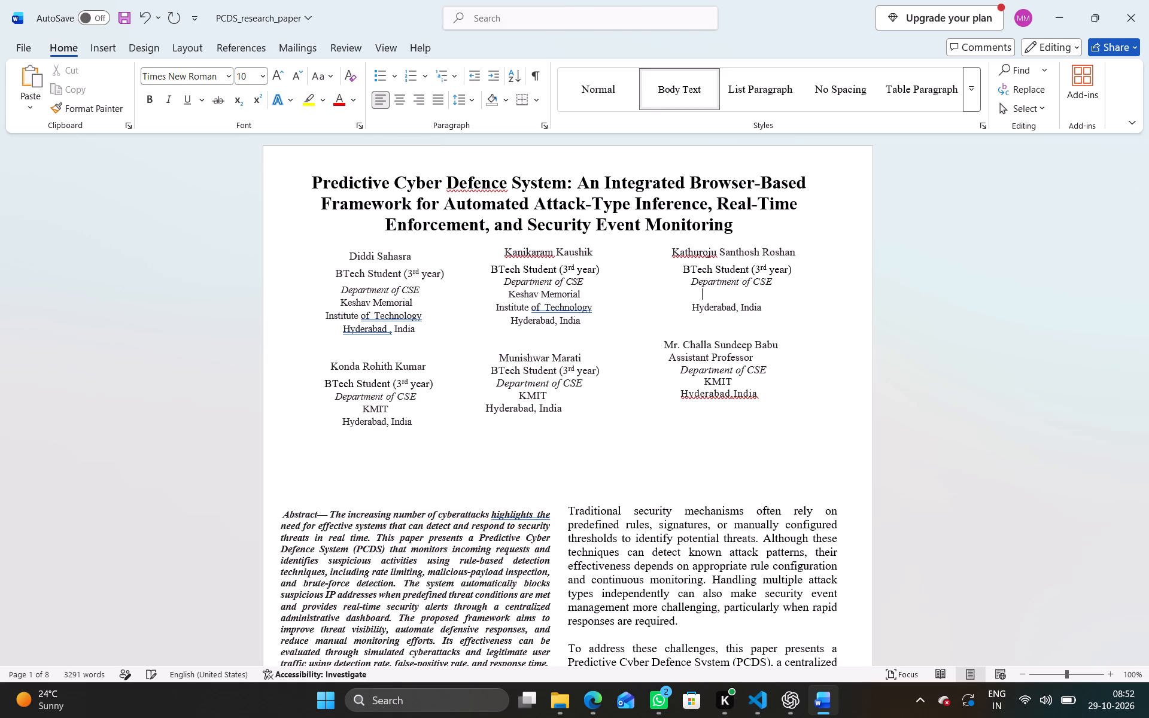
pyautogui.press('BackSpace')
pyautogui.press('BackSpace')
pyautogui.write('Kesha')
pyautogui.write('v')
pyautogui.press('space')
pyautogui.write('Memorial')
pyautogui.press('space')
# Add the line "Institute of Technology" below "Keshav Memorial" in the block of the third author in the top row.
pyautogui.write('Institu')
pyautogui.press('BackSpace')
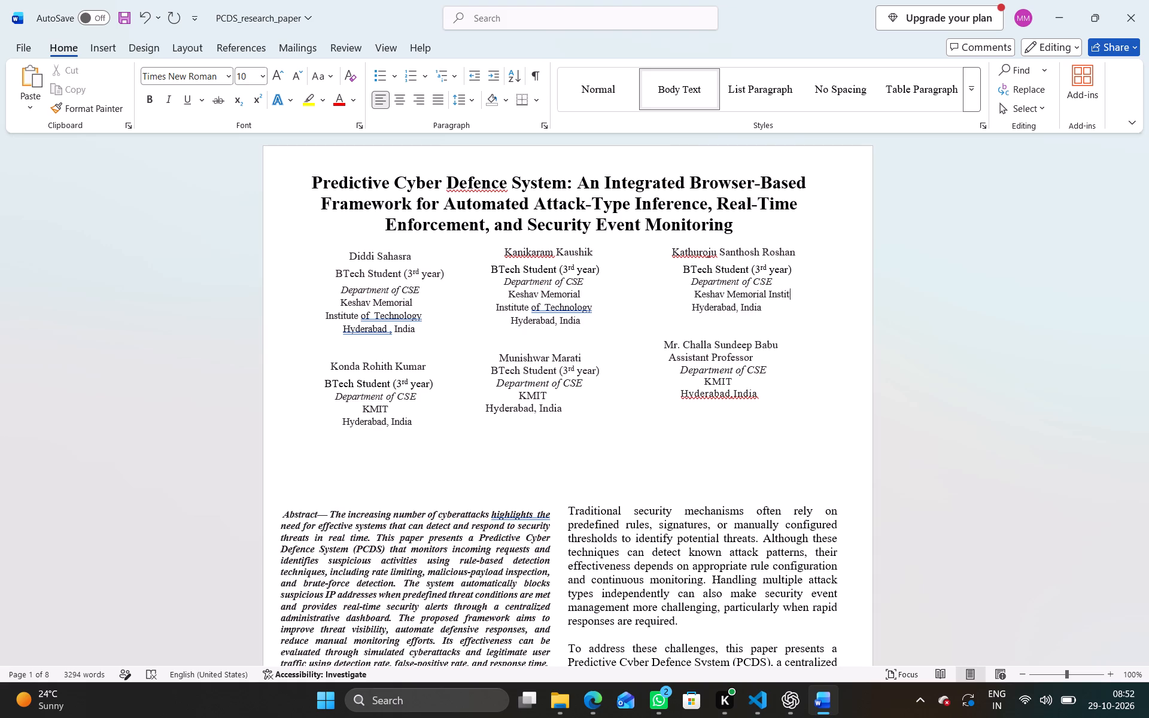
pyautogui.press('BackSpace')
pyautogui.press('BackSpace')
pyautogui.press('BackSpace')
pyautogui.press('BackSpace')
pyautogui.press('BackSpace')
pyautogui.press('BackSpace')
pyautogui.press('Return')
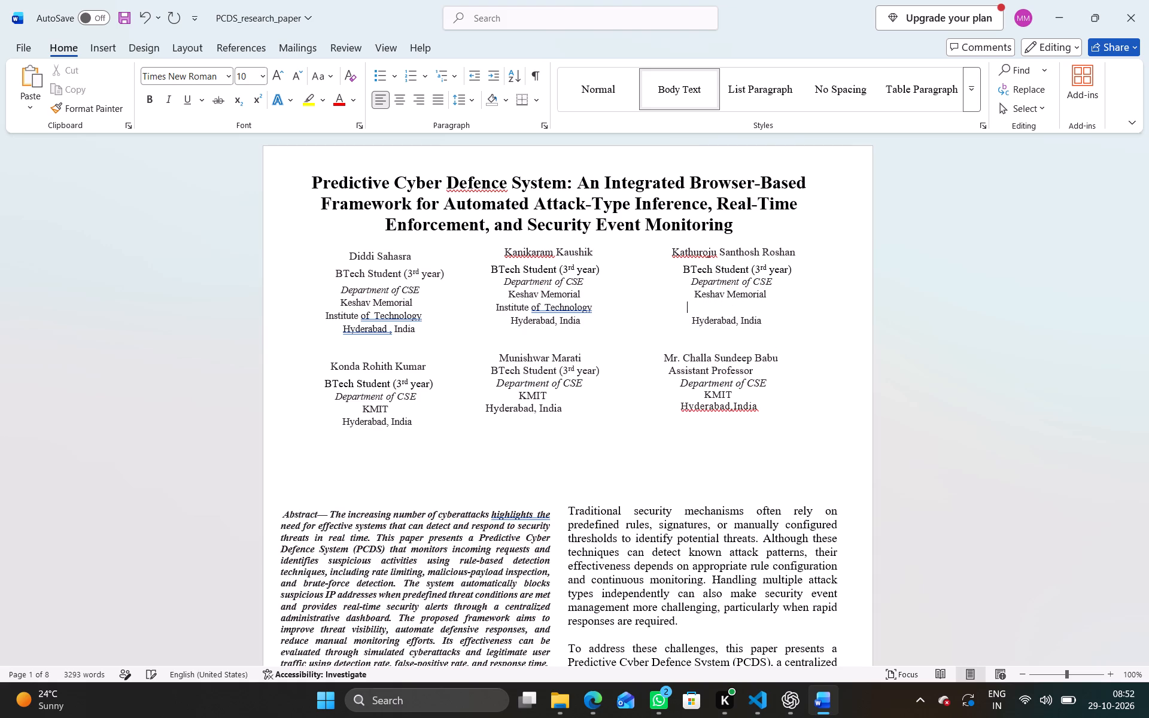
pyautogui.write('Institute')
pyautogui.press('space')
pyautogui.write('of Technology')
# Replace the automatic indent before "Institute of Technology" in the third author's block with 30 spaces.
pyautogui.click(685, 307)
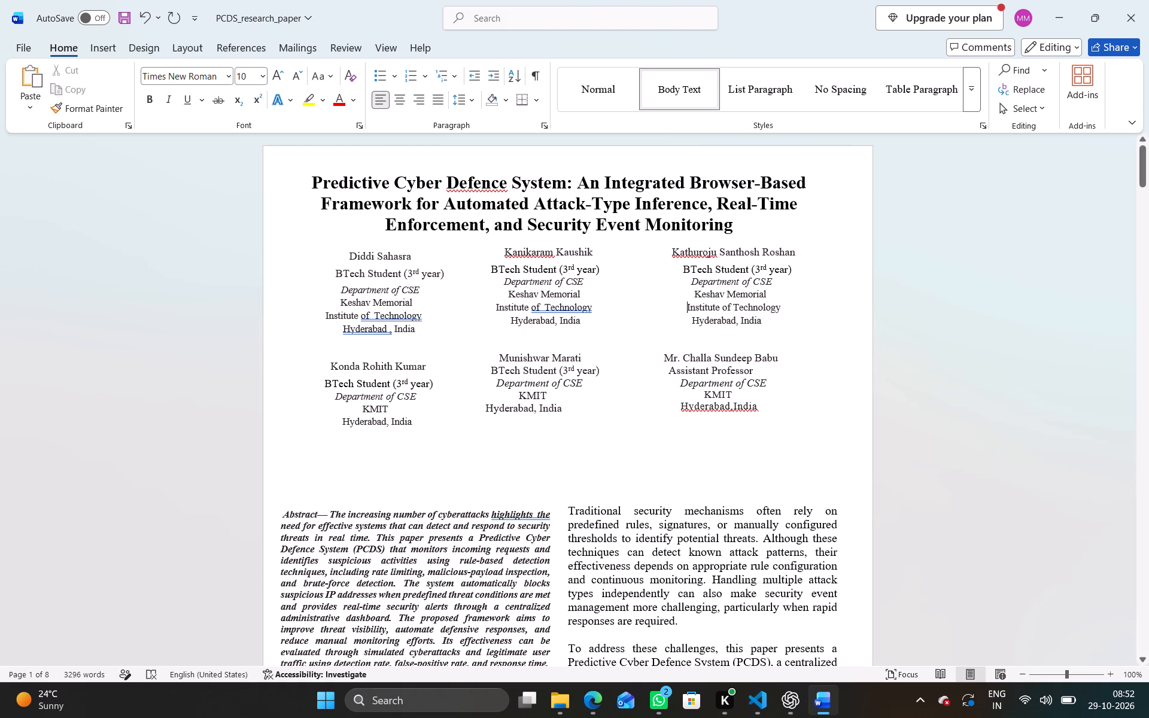
pyautogui.press('BackSpace')
pyautogui.press('space')
pyautogui.press('space')
pyautogui.press('space')
pyautogui.press('space')
pyautogui.press('space')
pyautogui.press('space')
pyautogui.press('space')
pyautogui.press('space')
pyautogui.press('space')
pyautogui.press('space')
pyautogui.press('space')
pyautogui.press('space')
pyautogui.press('space')
pyautogui.press('space')
pyautogui.press('space')
pyautogui.press('space')
pyautogui.press('space')
pyautogui.press('space')
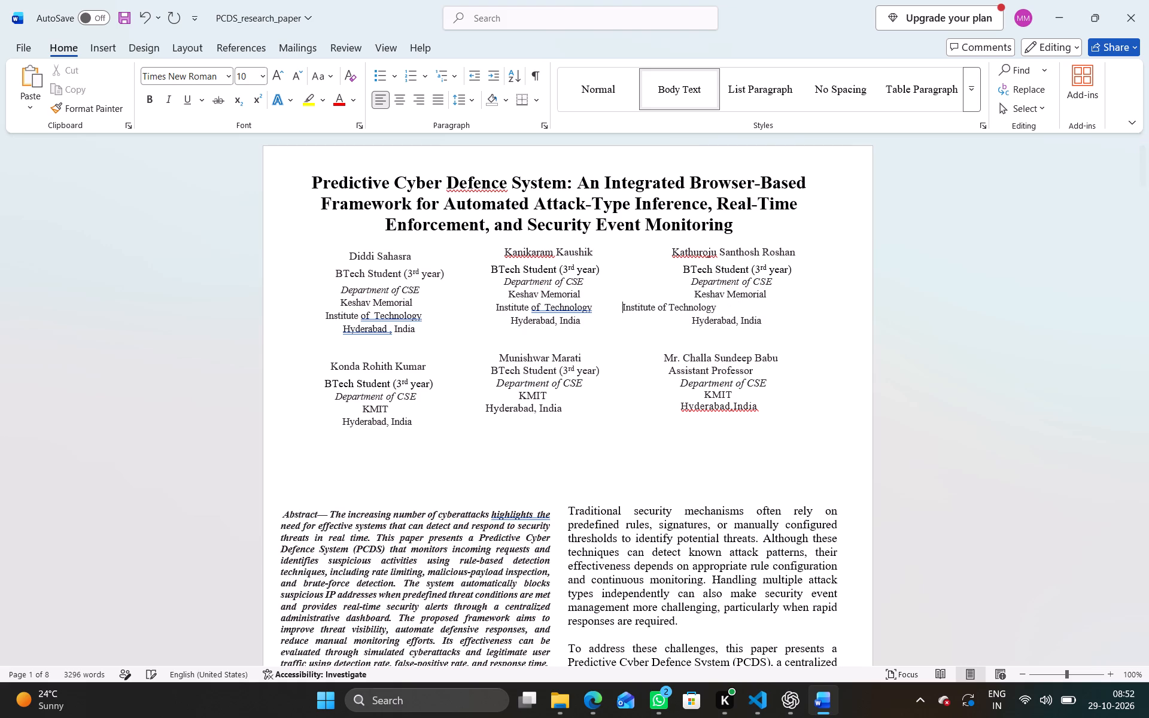
pyautogui.press('space')
pyautogui.press('space')
pyautogui.press('space')
pyautogui.press('space')
pyautogui.press('space')
pyautogui.press('space')
pyautogui.press('space')
pyautogui.press('space')
pyautogui.press('space')
pyautogui.press('space')
pyautogui.press('space')
pyautogui.press('space')
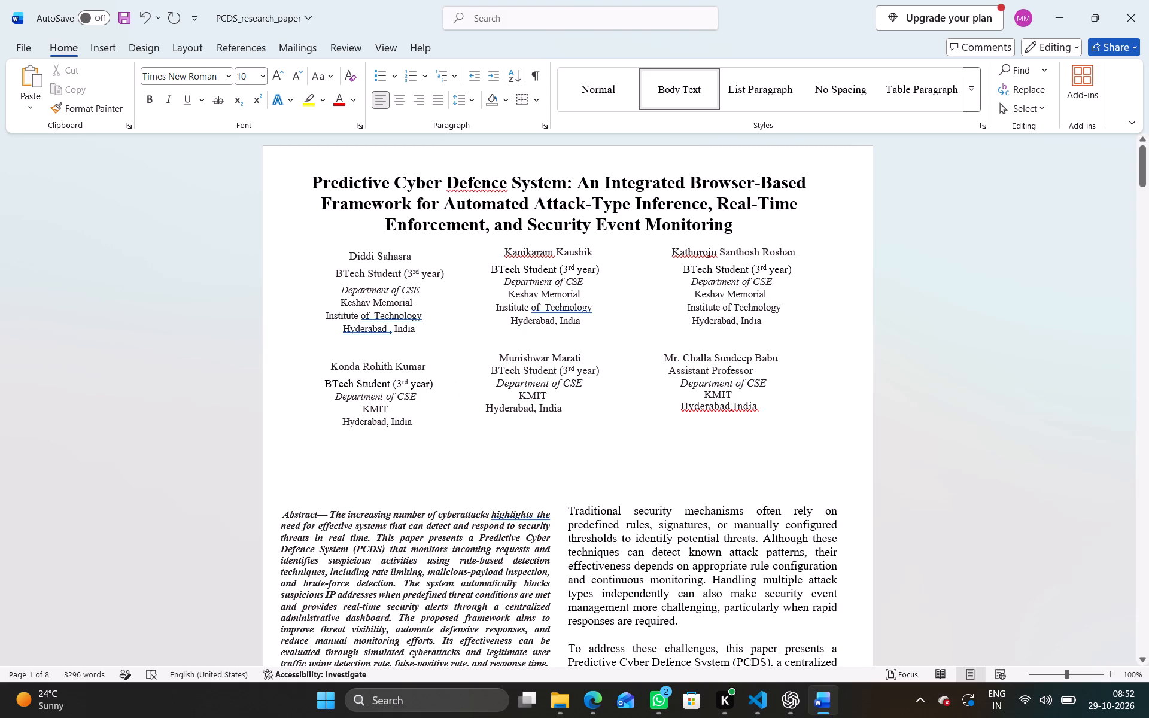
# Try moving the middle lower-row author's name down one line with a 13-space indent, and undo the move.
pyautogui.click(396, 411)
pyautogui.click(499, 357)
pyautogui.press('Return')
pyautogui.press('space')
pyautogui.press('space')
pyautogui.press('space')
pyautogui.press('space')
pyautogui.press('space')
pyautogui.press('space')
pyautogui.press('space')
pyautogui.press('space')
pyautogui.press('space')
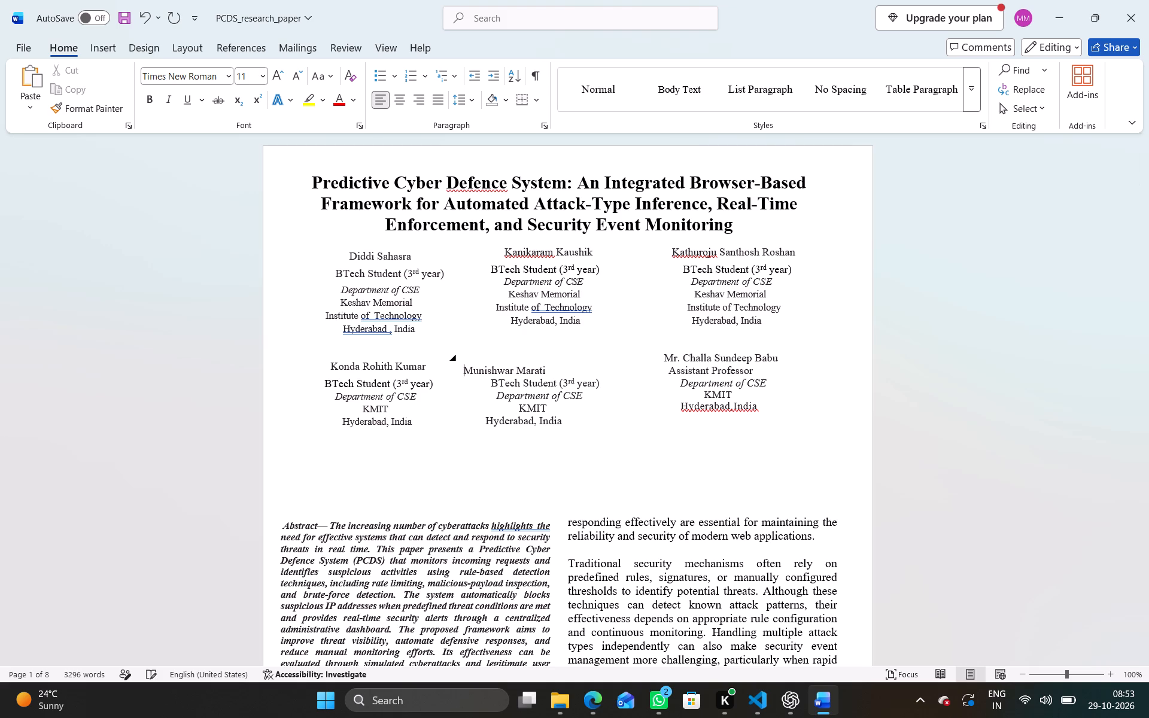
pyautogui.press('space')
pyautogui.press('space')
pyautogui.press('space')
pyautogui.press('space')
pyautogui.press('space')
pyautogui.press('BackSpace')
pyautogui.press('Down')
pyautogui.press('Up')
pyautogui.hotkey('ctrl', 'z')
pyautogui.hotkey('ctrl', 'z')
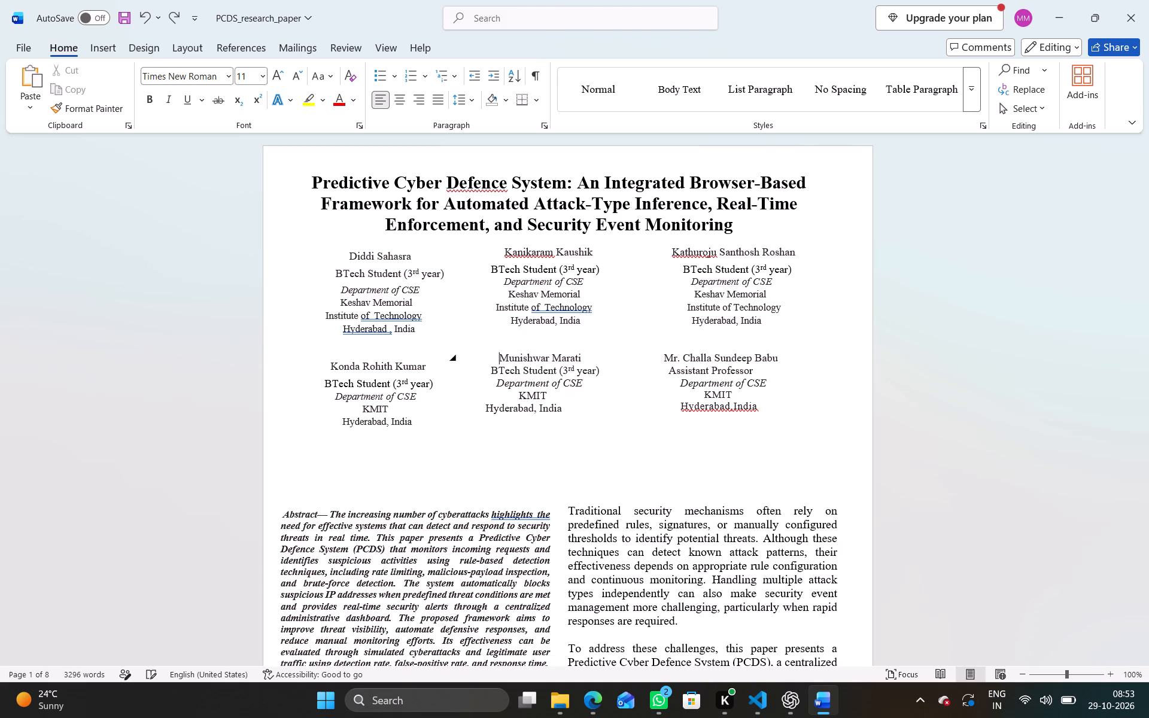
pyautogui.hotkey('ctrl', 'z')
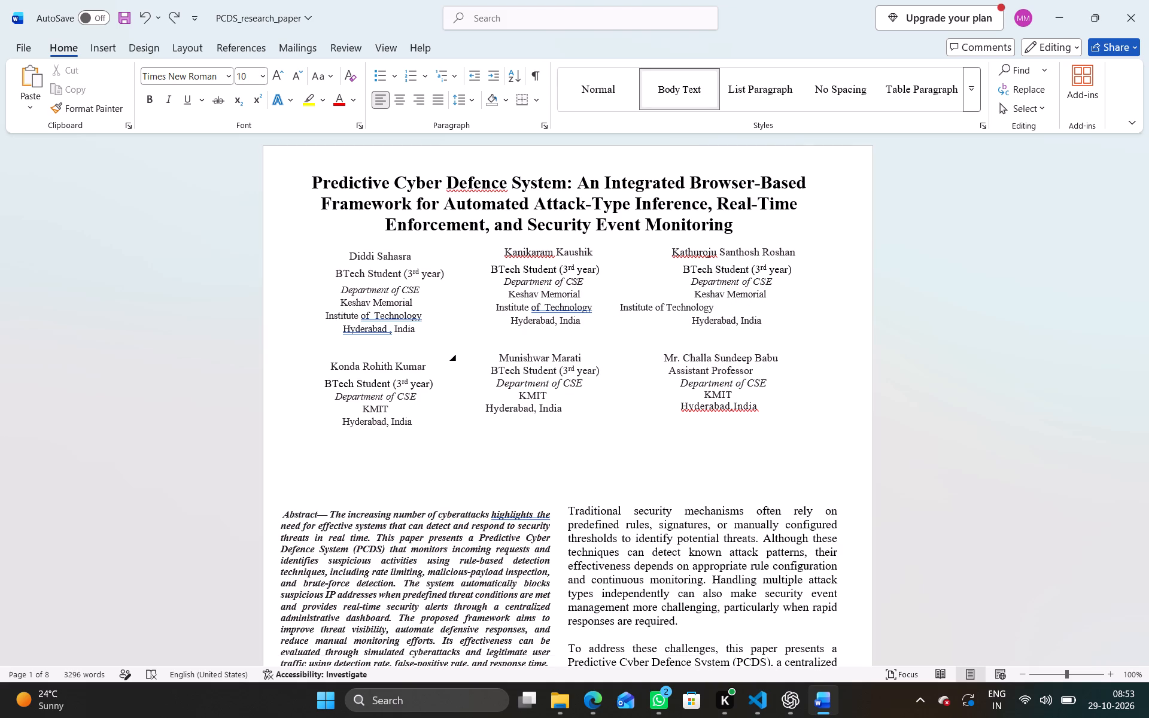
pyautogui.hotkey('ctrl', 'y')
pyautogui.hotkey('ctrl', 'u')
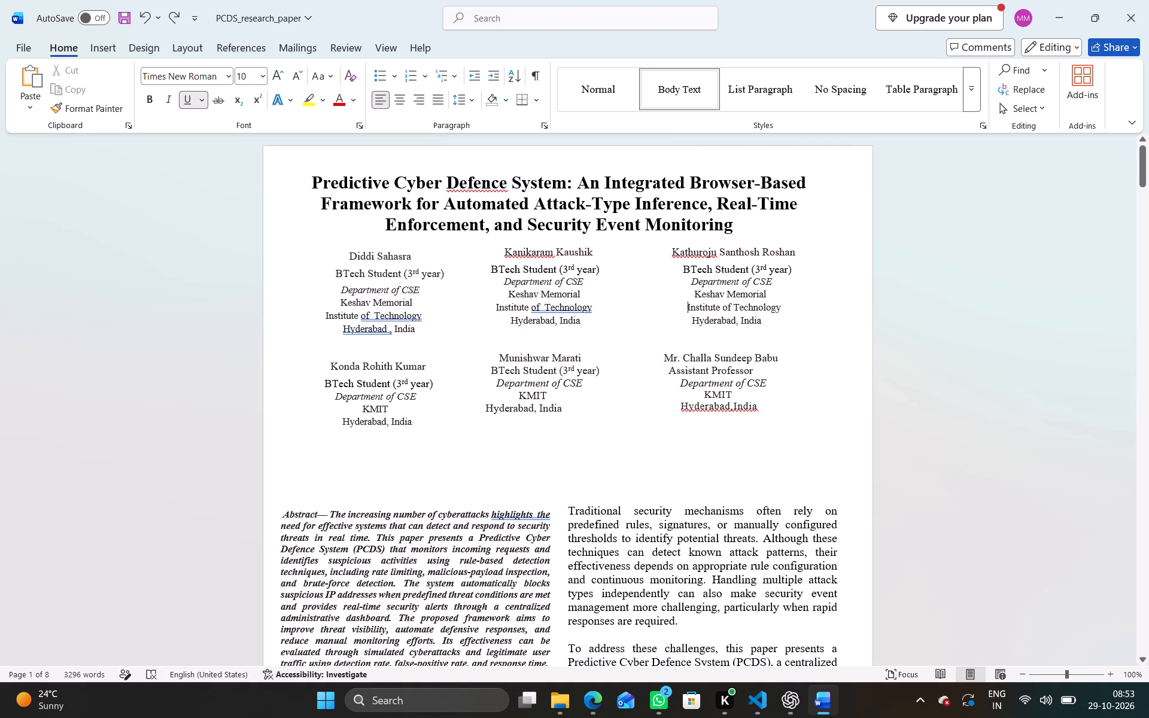
# Replace KMIT in the block of the first author in the lower row with "Keshav Memorial Institue", indented by 18 spaces.
pyautogui.click(391, 413)
pyautogui.press('BackSpace')
pyautogui.press('BackSpace')
pyautogui.press('BackSpace')
pyautogui.press('BackSpace')
pyautogui.press('BackSpace')
pyautogui.press('BackSpace')
pyautogui.press('BackSpace')
pyautogui.press('BackSpace')
pyautogui.press('BackSpace')
pyautogui.press('BackSpace')
pyautogui.press('BackSpace')
pyautogui.press('BackSpace')
pyautogui.press('BackSpace')
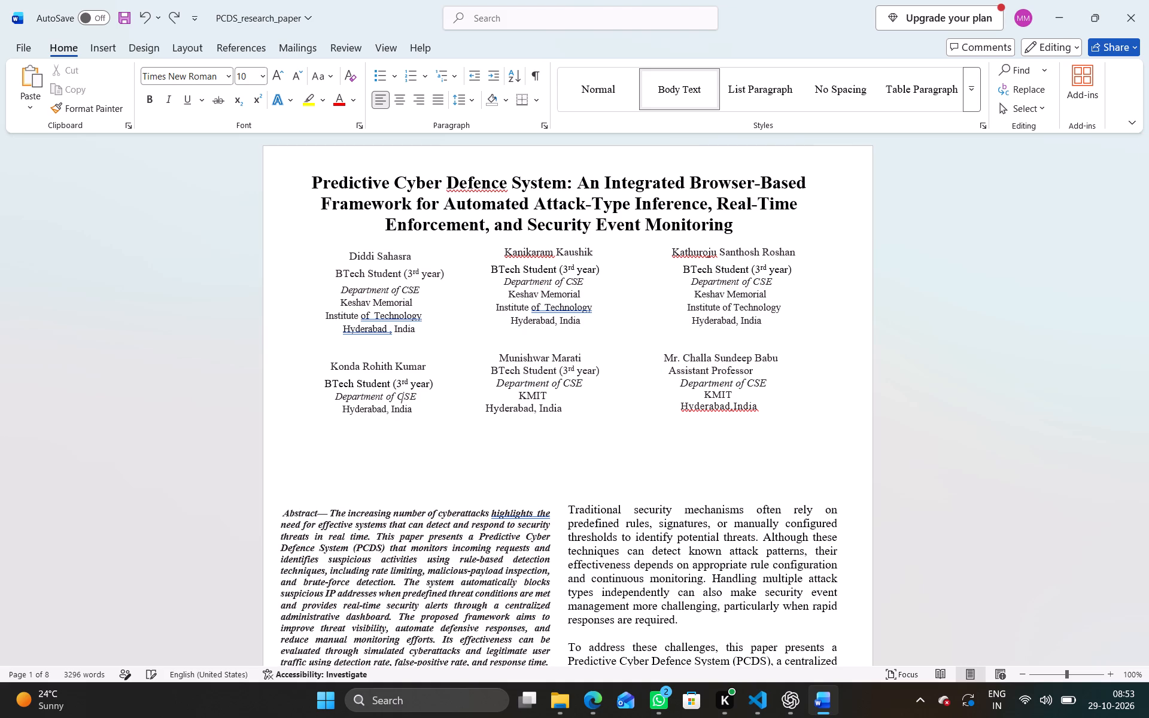
pyautogui.hotkey('ctrl', 'z')
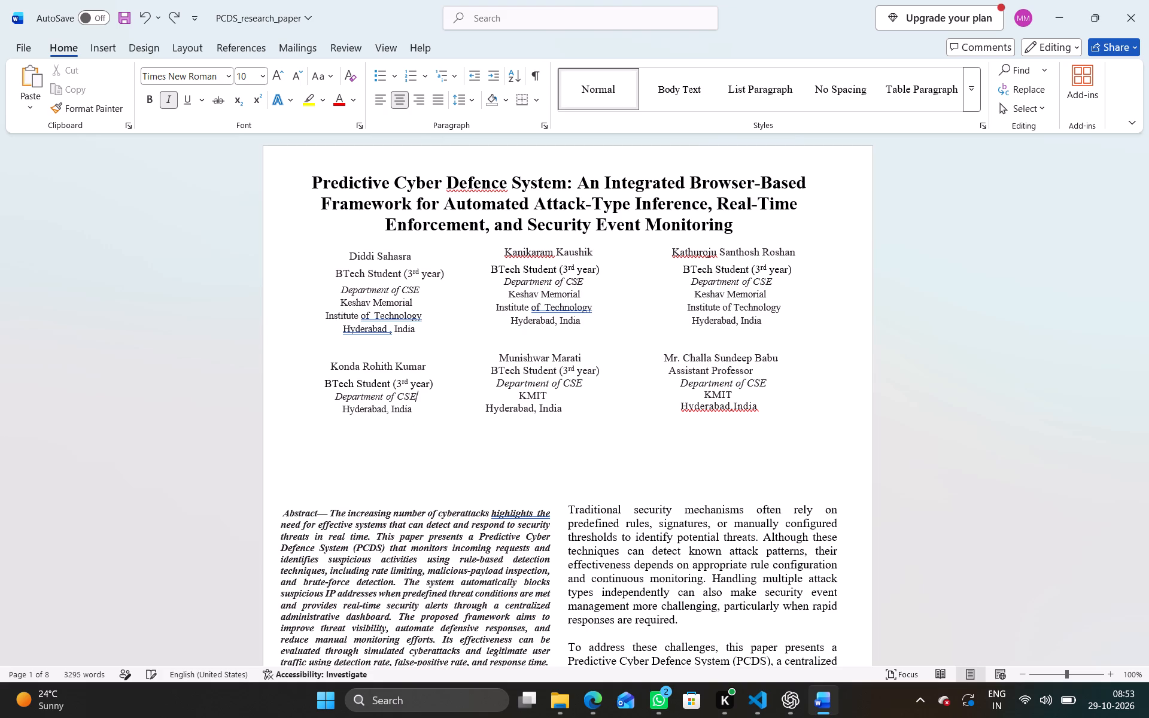
pyautogui.hotkey('ctrl', 'z')
pyautogui.press('space')
pyautogui.press('space')
pyautogui.press('space')
pyautogui.press('space')
pyautogui.press('space')
pyautogui.press('space')
pyautogui.press('space')
pyautogui.press('space')
pyautogui.press('space')
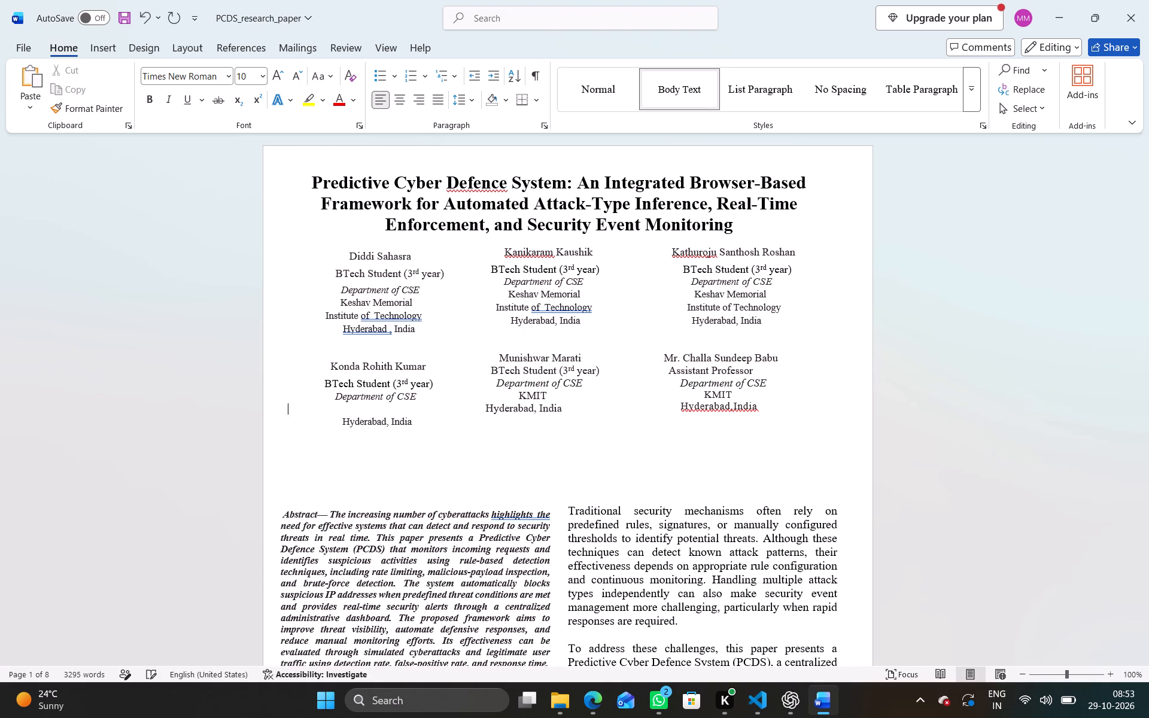
pyautogui.press('space')
pyautogui.press('space')
pyautogui.press('space')
pyautogui.press('space')
pyautogui.press('space')
pyautogui.press('space')
pyautogui.press('space')
pyautogui.press('space')
pyautogui.press('space')
pyautogui.write('Kesha')
pyautogui.write('v Memorial Institue')
pyautogui.press('space')
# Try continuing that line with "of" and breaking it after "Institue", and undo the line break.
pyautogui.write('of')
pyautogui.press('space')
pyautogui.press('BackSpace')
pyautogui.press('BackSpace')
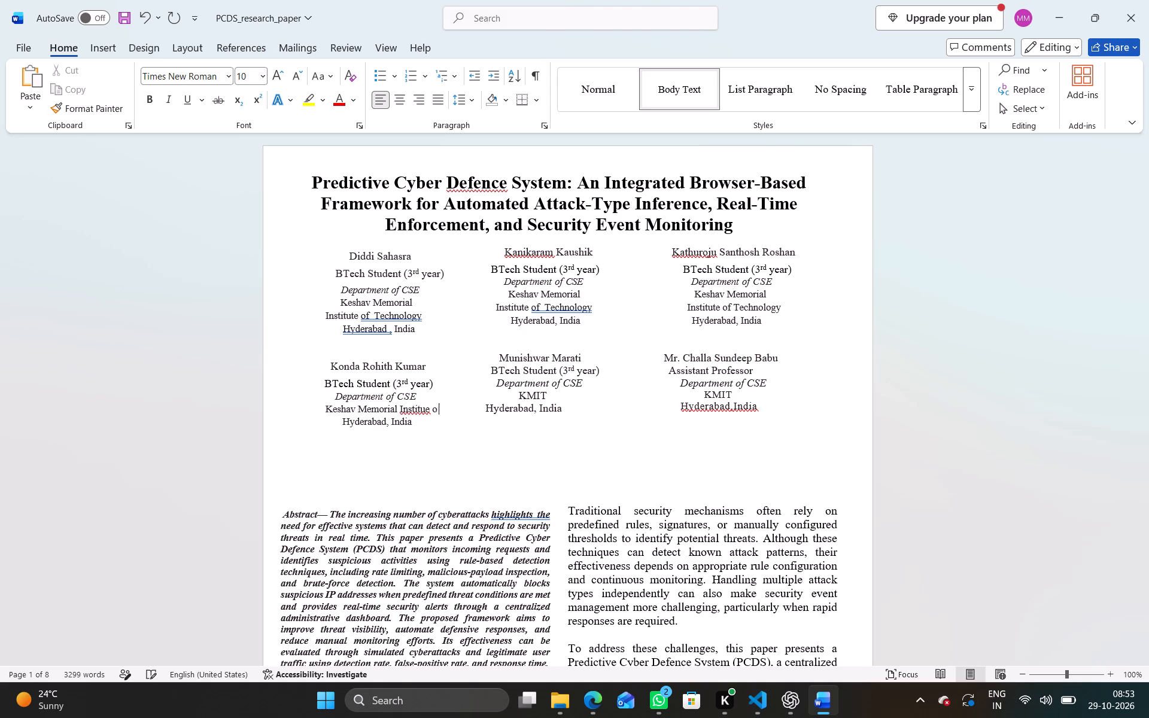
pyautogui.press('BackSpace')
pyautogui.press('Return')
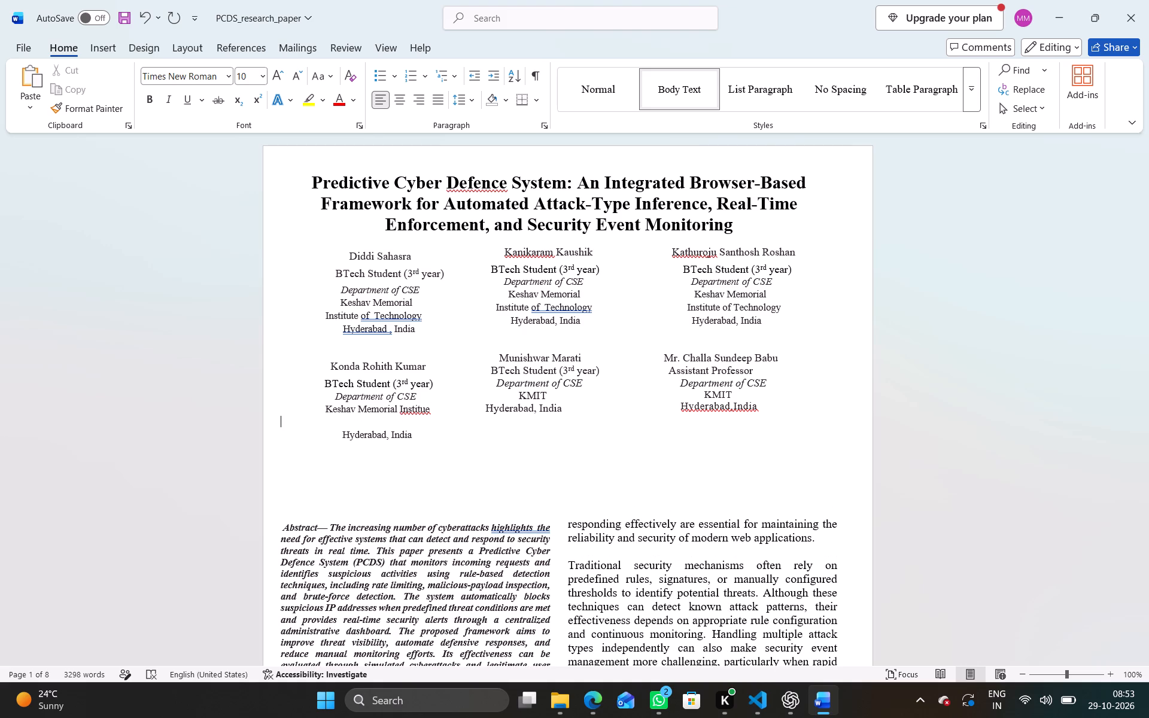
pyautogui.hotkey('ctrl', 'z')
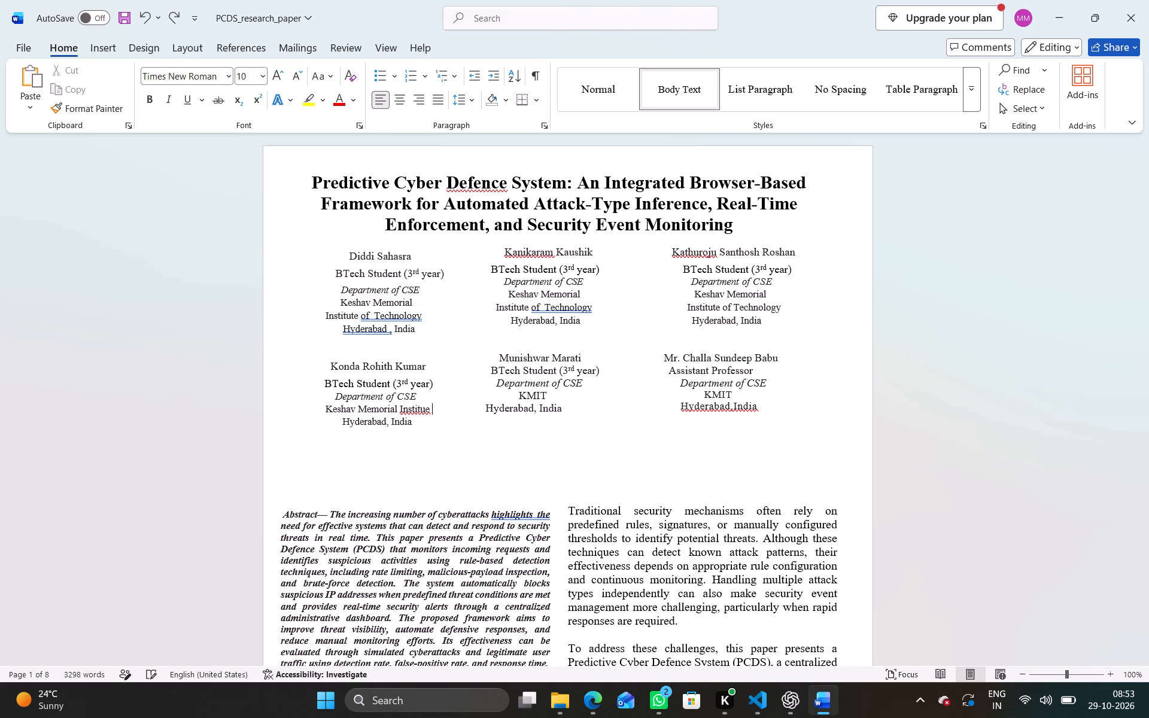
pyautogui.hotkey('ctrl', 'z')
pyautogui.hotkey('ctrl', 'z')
# Cut that line back to "Keshav Memorial" and add "Institute of Technology" on a new line below, indented by one tab and two spaces.
pyautogui.press('BackSpace')
pyautogui.press('BackSpace')
pyautogui.press('BackSpace')
pyautogui.press('BackSpace')
pyautogui.press('BackSpace')
pyautogui.press('BackSpace')
pyautogui.press('BackSpace')
pyautogui.press('BackSpace')
pyautogui.press('BackSpace')
pyautogui.press('BackSpace')
pyautogui.press('BackSpace')
pyautogui.press('BackSpace')
pyautogui.press('BackSpace')
pyautogui.press('BackSpace')
pyautogui.press('BackSpace')
pyautogui.press('Return')
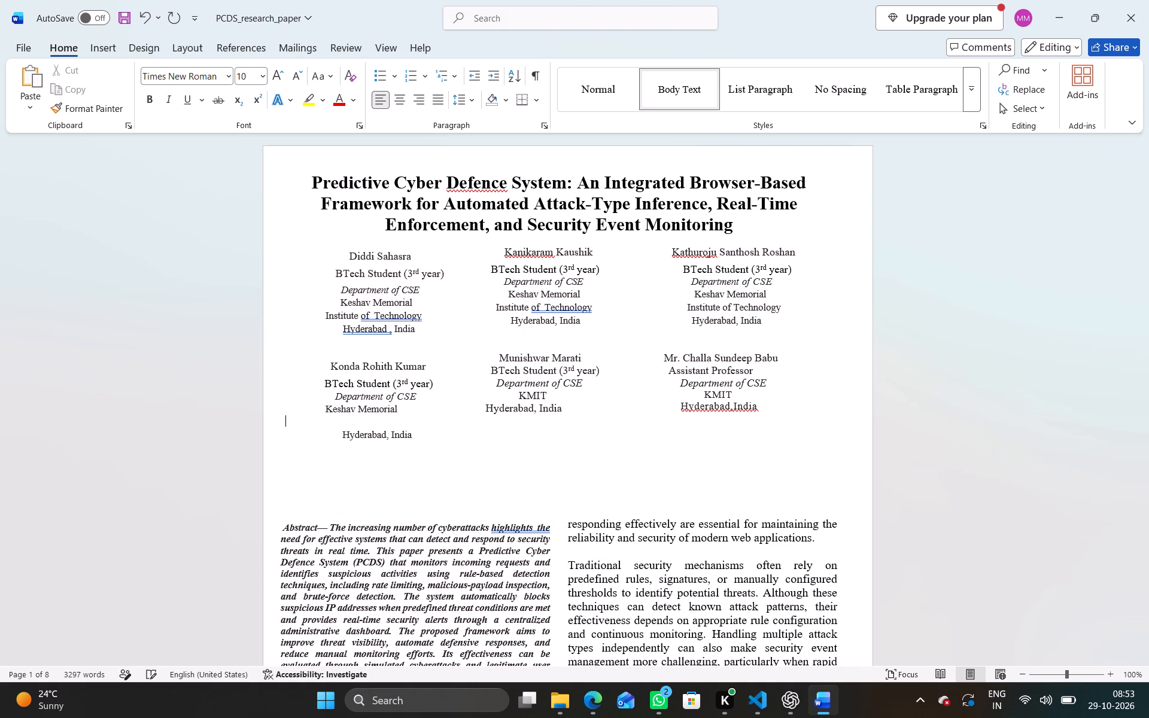
pyautogui.press('Tab')
pyautogui.press('Tab')
pyautogui.press('BackSpace')
pyautogui.press('space')
pyautogui.press('space')
pyautogui.write('Inst')
pyautogui.write('itute of Technology')
# Indent "Keshav Memorial" in the block of the first author in the lower row by three more spaces.
pyautogui.click(324, 406)
pyautogui.press('space')
pyautogui.press('space')
pyautogui.press('space')
pyautogui.press('space')
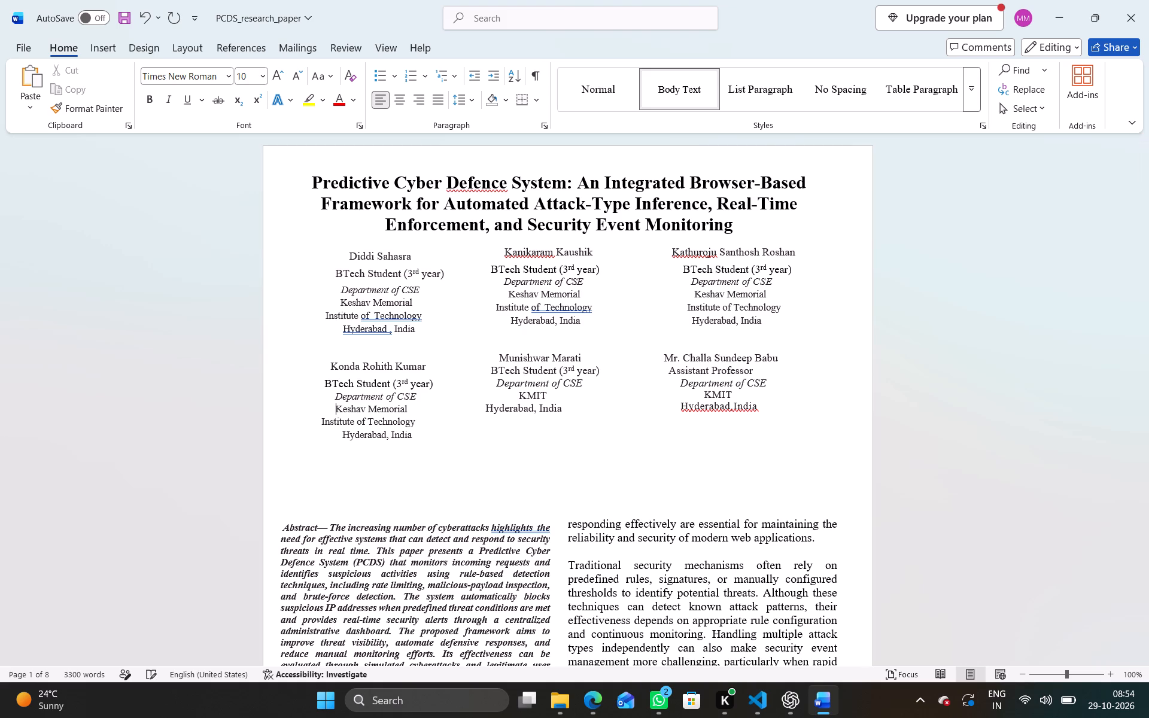
pyautogui.press('BackSpace')
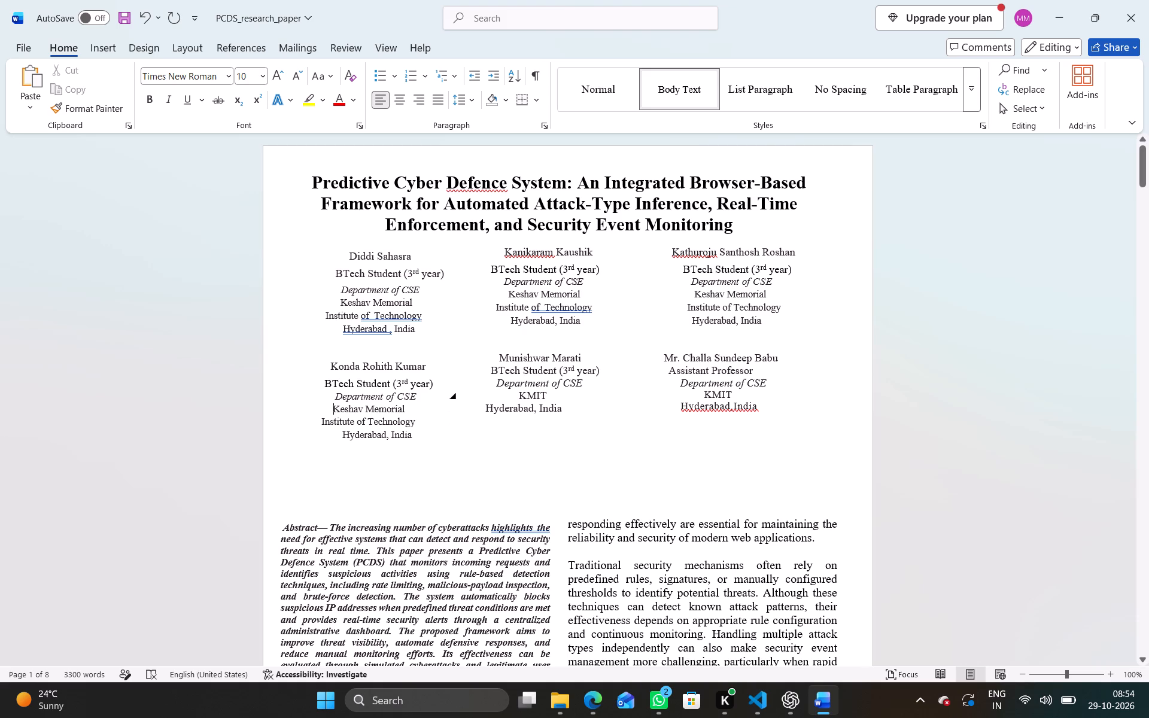
# Replace KMIT in the block of the middle author in the lower row with "Keshav Memorial", putting five spaces before it.
pyautogui.click(549, 397)
pyautogui.press('BackSpace')
pyautogui.press('BackSpace')
pyautogui.press('BackSpace')
pyautogui.press('BackSpace')
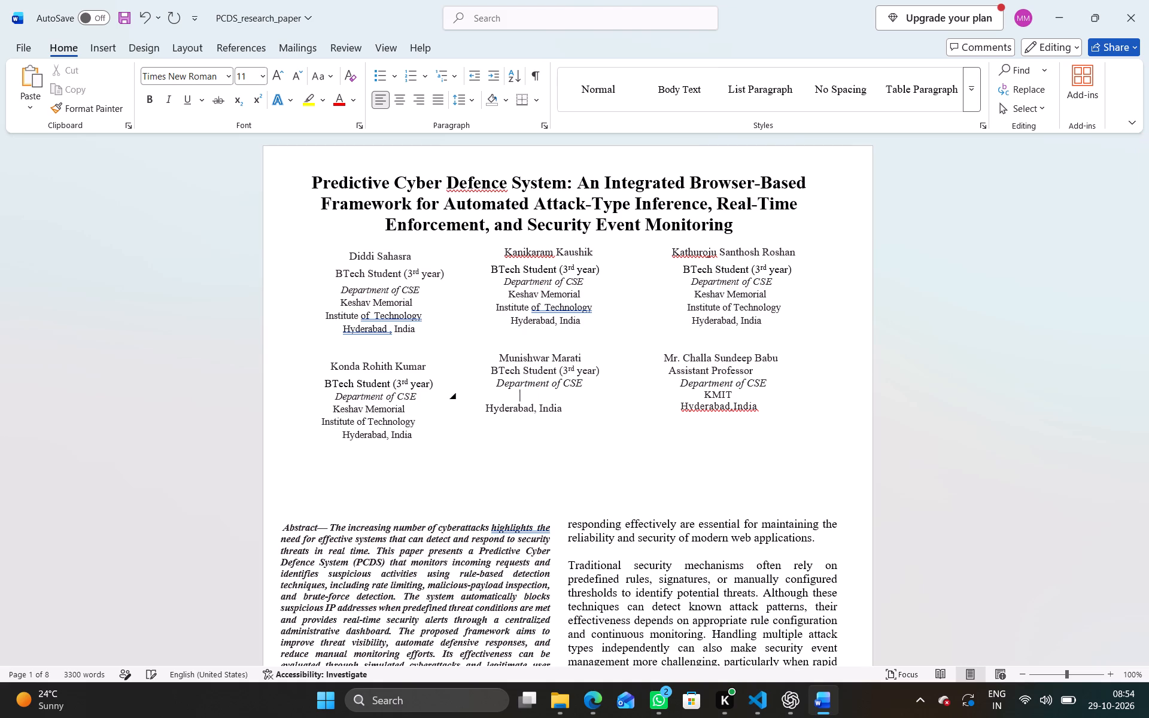
pyautogui.press('BackSpace')
pyautogui.press('BackSpace')
pyautogui.press('space')
pyautogui.press('space')
pyautogui.press('space')
pyautogui.press('space')
pyautogui.press('space')
pyautogui.write('Keshav Me')
pyautogui.write('mo')
pyautogui.write('rial')
pyautogui.press('space')
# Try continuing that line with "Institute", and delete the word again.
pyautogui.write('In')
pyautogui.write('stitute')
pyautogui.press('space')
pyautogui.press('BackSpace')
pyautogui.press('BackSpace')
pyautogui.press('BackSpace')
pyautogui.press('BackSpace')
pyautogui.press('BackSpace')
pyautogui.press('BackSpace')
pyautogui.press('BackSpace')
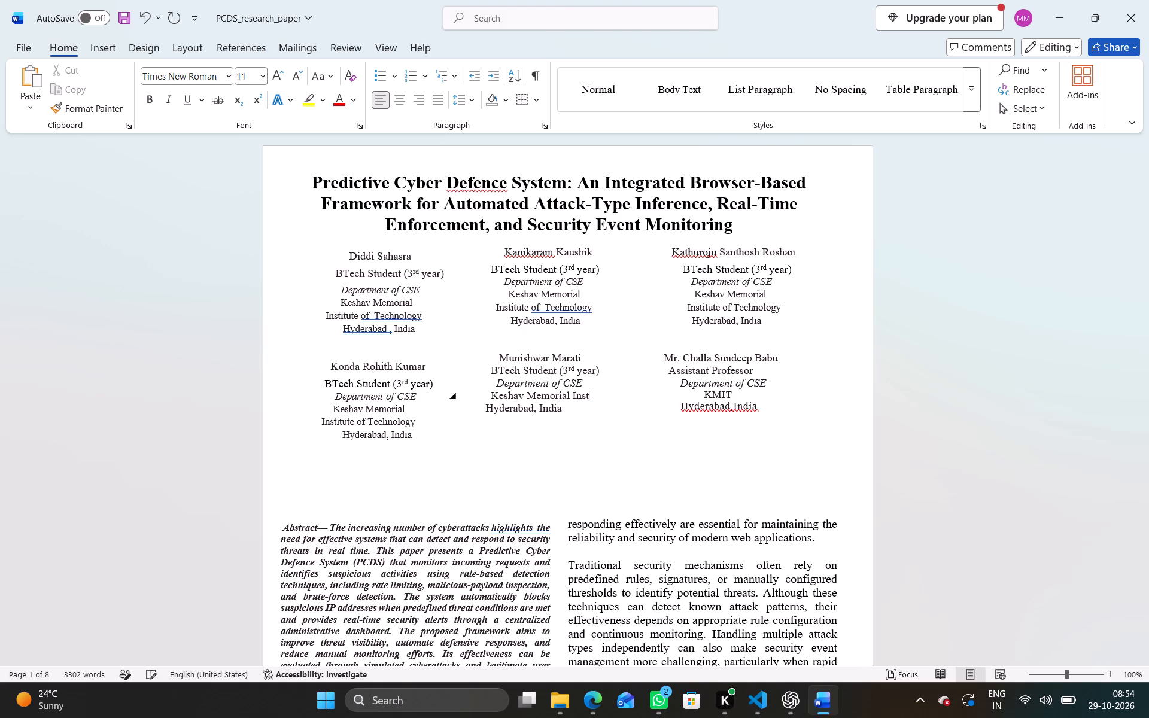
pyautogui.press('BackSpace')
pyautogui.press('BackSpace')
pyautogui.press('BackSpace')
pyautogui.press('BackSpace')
# Add "Institute of Technology" on a new line below "Keshav Memorial" in that block, indented by 12 spaces.
pyautogui.press('Return')
pyautogui.press('space')
pyautogui.press('space')
pyautogui.press('space')
pyautogui.press('space')
pyautogui.press('space')
pyautogui.press('space')
pyautogui.press('space')
pyautogui.press('space')
pyautogui.press('space')
pyautogui.press('space')
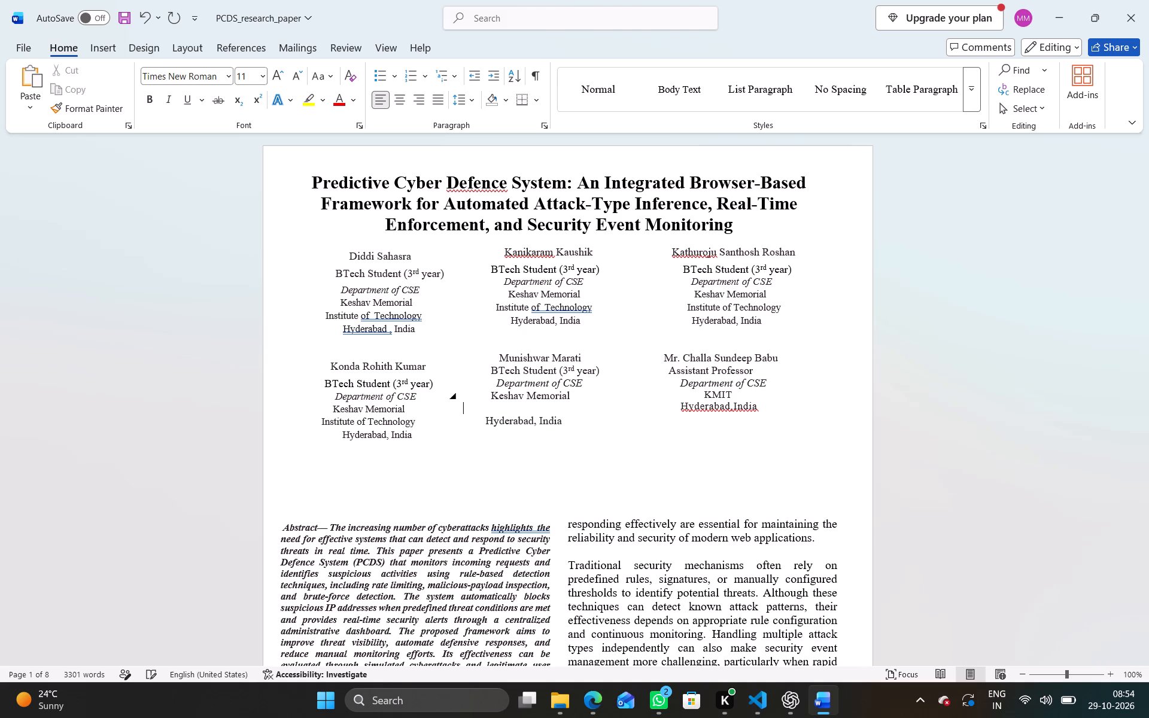
pyautogui.press('space')
pyautogui.press('space')
pyautogui.write('Institue')
pyautogui.press('space')
pyautogui.press('BackSpace')
pyautogui.press('BackSpace')
pyautogui.press('BackSpace')
pyautogui.write('ute')
pyautogui.press('space')
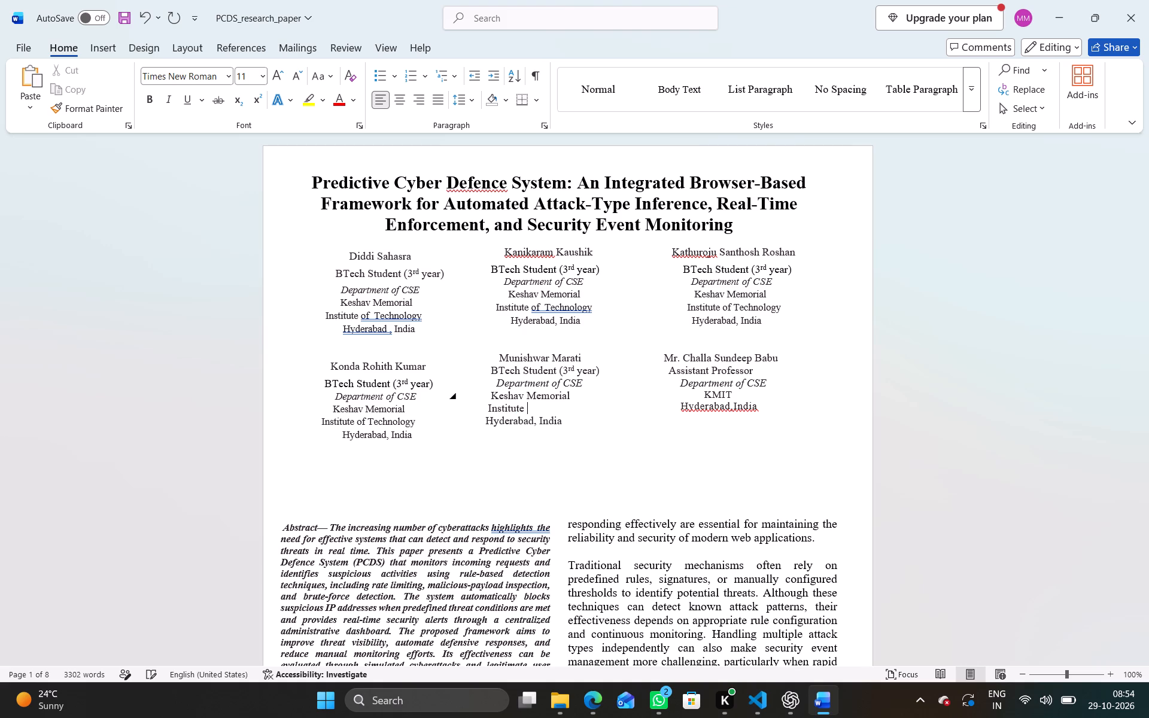
pyautogui.write('of')
pyautogui.press('space')
pyautogui.write('Technologfy=')
pyautogui.press('BackSpace')
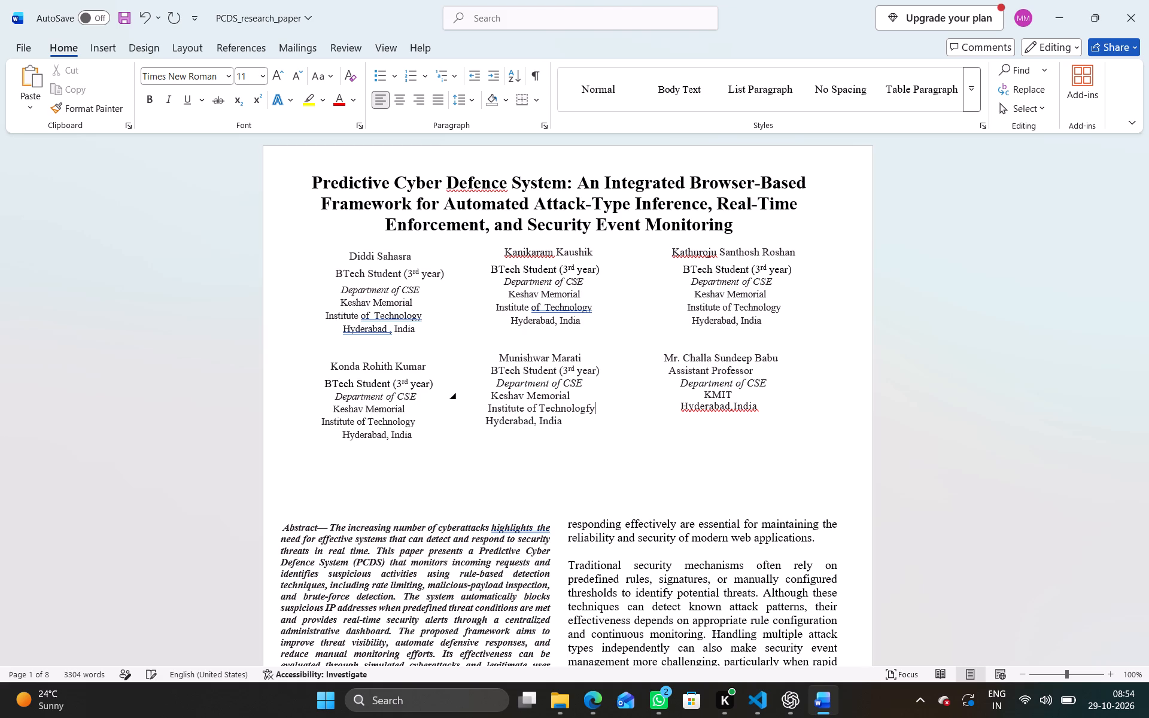
pyautogui.press('BackSpace')
pyautogui.press('BackSpace')
pyautogui.press('u')
pyautogui.press('BackSpace')
pyautogui.press('y')
# Remove two spaces from the indent of "Institute of Technology" in the lower row's middle author block.
pyautogui.press('Left')
pyautogui.press('Left')
pyautogui.press('Left')
pyautogui.press('Left')
pyautogui.press('Left')
pyautogui.press('Left')
pyautogui.press('Left')
pyautogui.press('Left')
pyautogui.press('Left')
pyautogui.press('Left')
pyautogui.press('Left')
pyautogui.press('Left')
pyautogui.press('Left')
pyautogui.press('Left')
pyautogui.press('Left')
pyautogui.press('Left')
pyautogui.press('Left')
pyautogui.press('Left')
pyautogui.press('Left')
pyautogui.press('Left')
pyautogui.press('Left')
pyautogui.press('Left')
pyautogui.press('Left')
pyautogui.press('BackSpace')
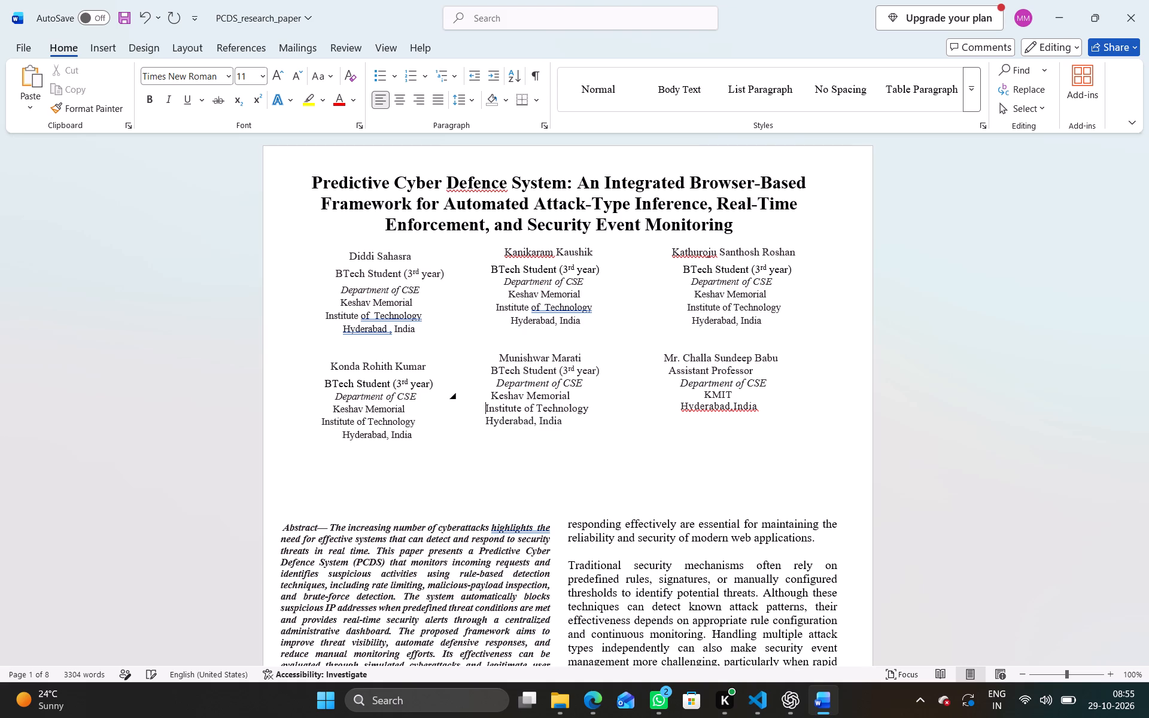
pyautogui.press('BackSpace')
# Indent "Keshav Memorial" in the lower row's middle author block by three more spaces.
pyautogui.press('Up')
pyautogui.press('Right')
pyautogui.press('Right')
pyautogui.press('Right')
pyautogui.press('space')
pyautogui.press('space')
pyautogui.press('space')
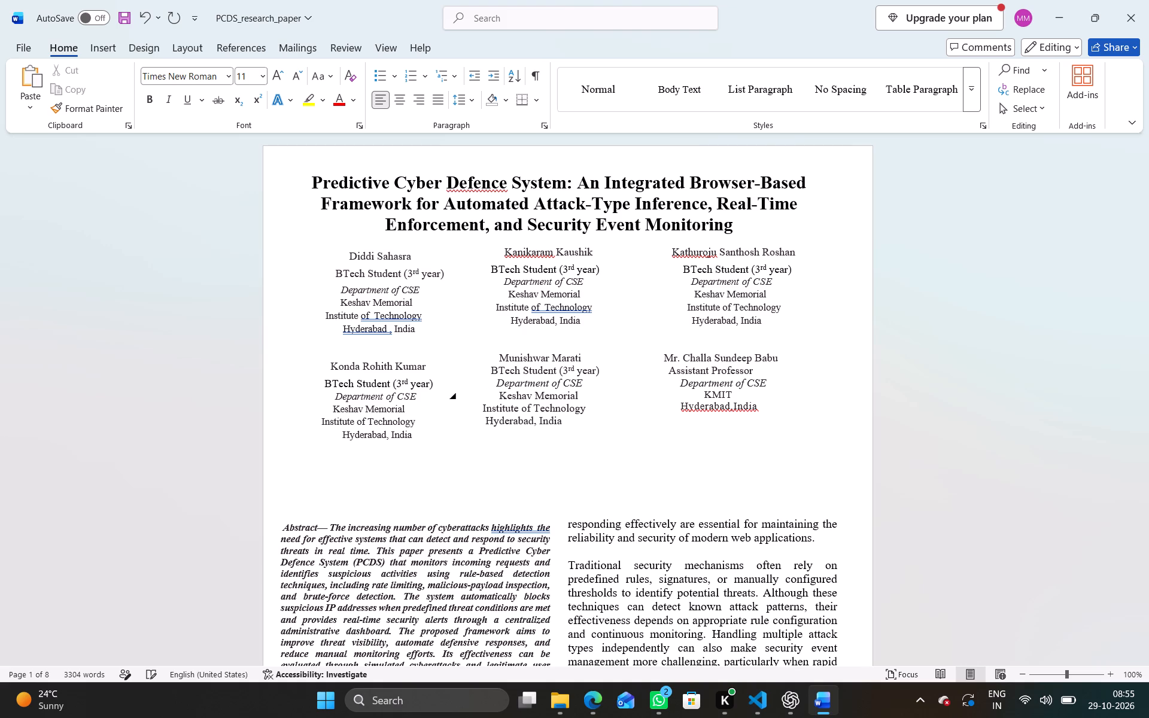
# Indent "Institute of Technology" in the lower row's middle author block by three more spaces.
pyautogui.press('Down')
pyautogui.press('Left')
pyautogui.press('Left')
pyautogui.press('Left')
pyautogui.press('Left')
pyautogui.press('space')
pyautogui.press('space')
pyautogui.press('space')
# Indent "Hyderabad, India" in the lower row's middle author block by four more spaces.
pyautogui.press('Down')
pyautogui.press('Left')
pyautogui.press('Left')
pyautogui.press('Left')
pyautogui.press('Right')
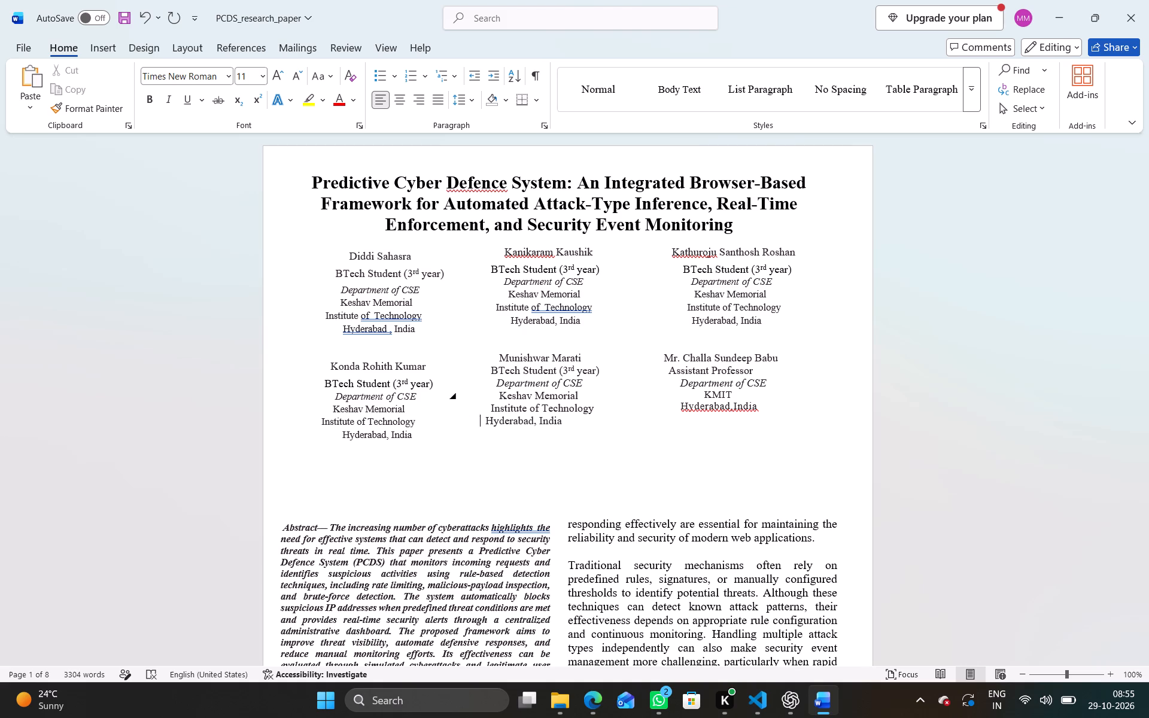
pyautogui.press('Right')
pyautogui.press('Right')
pyautogui.press('Left')
pyautogui.press('space')
pyautogui.press('space')
pyautogui.press('space')
pyautogui.press('space')
pyautogui.press('space')
pyautogui.press('BackSpace')
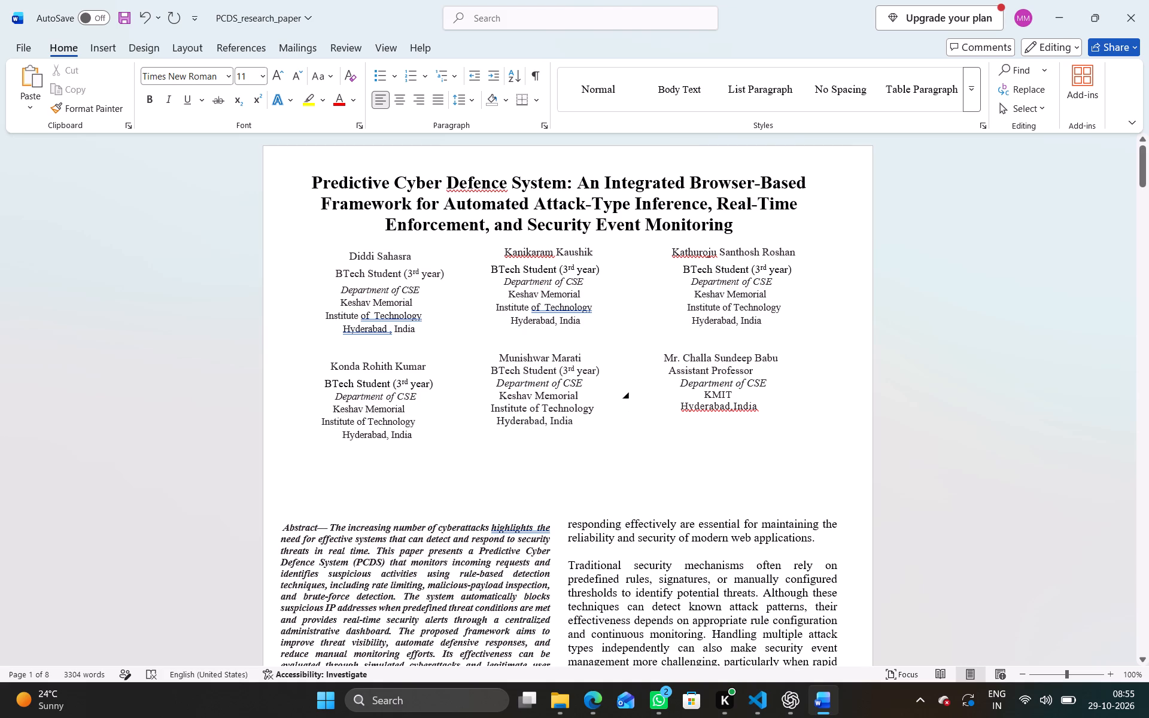
# Replace KMIT in the Assistant Professor's block with "Keshav Memorial", putting 12 spaces before it.
pyautogui.click(734, 398)
pyautogui.press('BackSpace')
pyautogui.press('BackSpace')
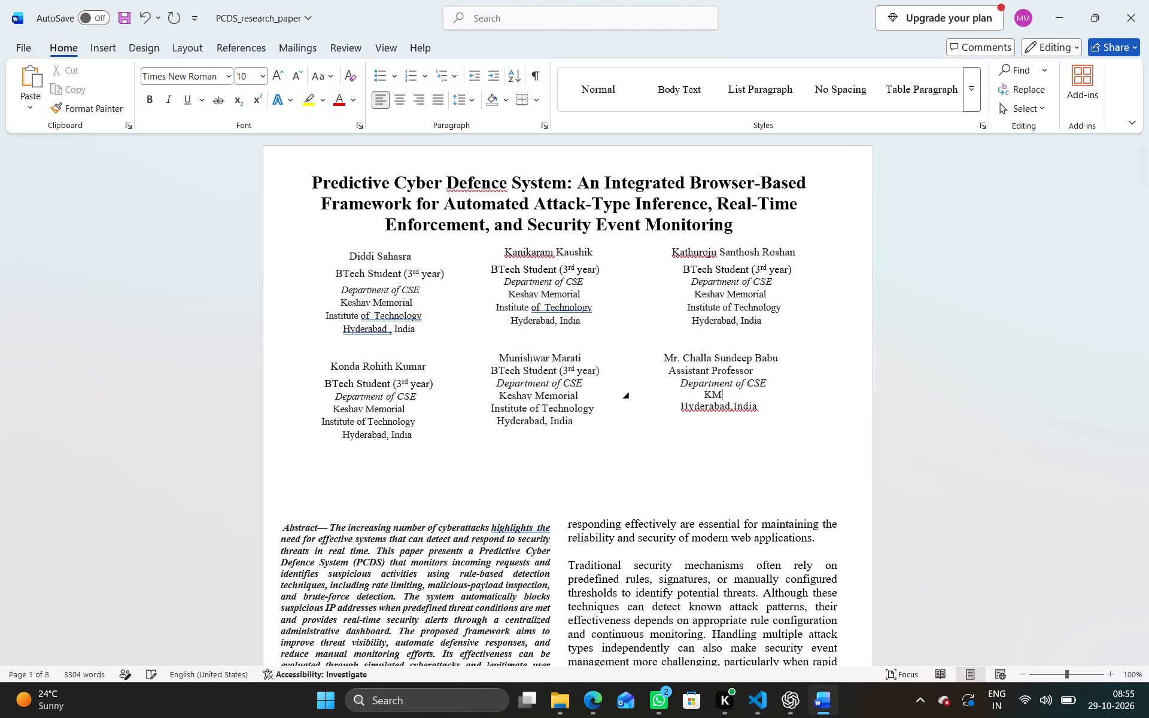
pyautogui.press('BackSpace')
pyautogui.press('BackSpace')
pyautogui.press('BackSpace')
pyautogui.press('BackSpace')
pyautogui.press('BackSpace')
pyautogui.press('BackSpace')
pyautogui.press('BackSpace')
pyautogui.press('BackSpace')
pyautogui.press('space')
pyautogui.press('space')
pyautogui.press('space')
pyautogui.press('space')
pyautogui.press('space')
pyautogui.press('space')
pyautogui.press('space')
pyautogui.press('space')
pyautogui.press('space')
pyautogui.press('space')
pyautogui.press('space')
pyautogui.press('space')
pyautogui.write('Keshav')
pyautogui.press('space')
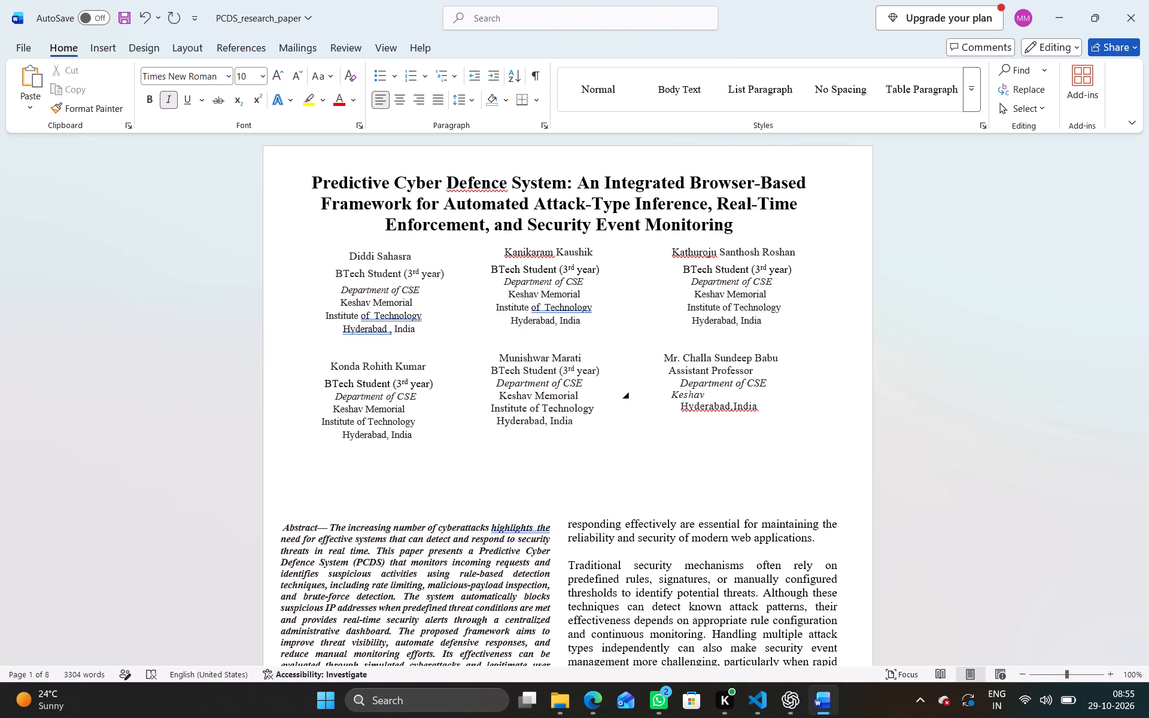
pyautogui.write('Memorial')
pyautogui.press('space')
# Place the insertion point at the end of "Department of CSE" in the Assistant Professor's block.
pyautogui.click(771, 387)
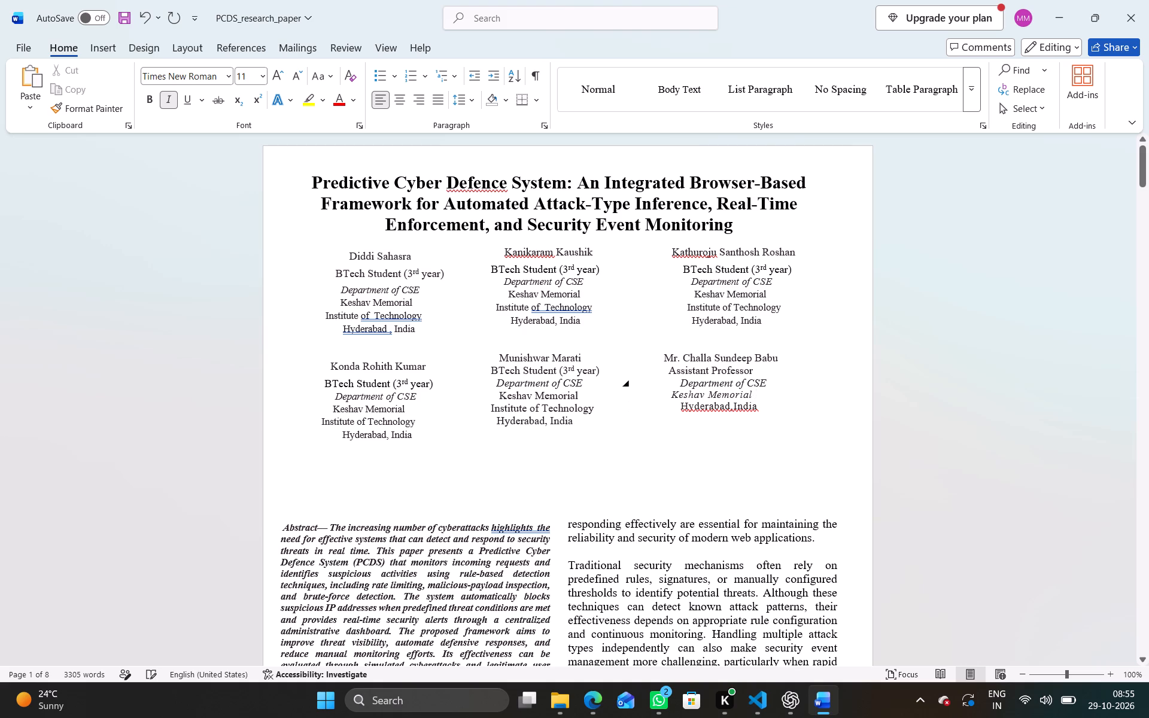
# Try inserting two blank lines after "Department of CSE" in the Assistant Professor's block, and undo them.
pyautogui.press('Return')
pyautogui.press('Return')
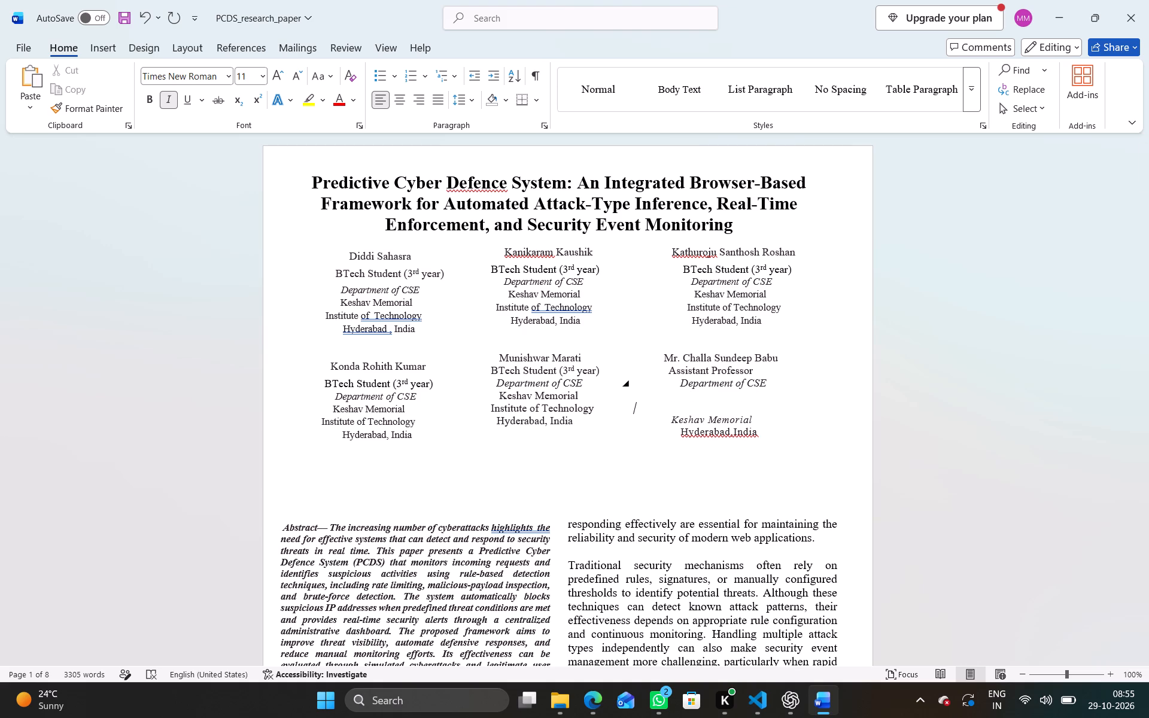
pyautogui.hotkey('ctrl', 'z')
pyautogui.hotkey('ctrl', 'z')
# Select the "Keshav Memorial" line, including its leading spaces, in the Assistant Professor's block.
pyautogui.press('Down')
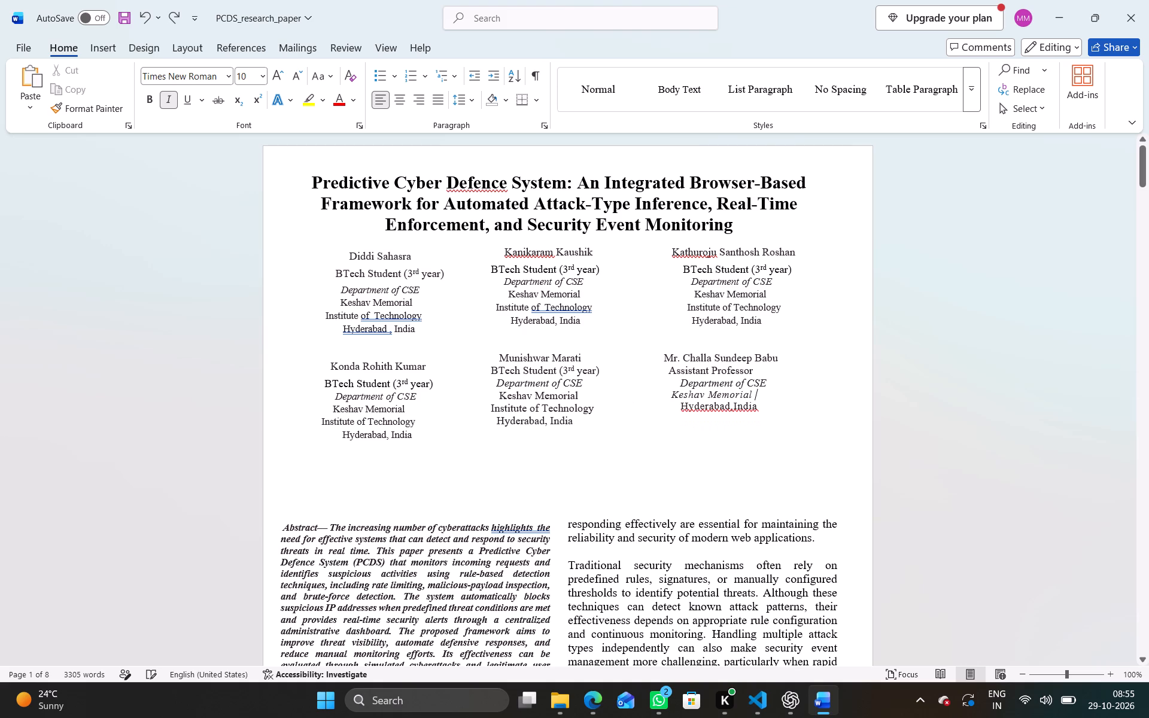
pyautogui.moveTo(580, 398); pyautogui.dragTo(549, 398)
pyautogui.click(549, 398)
pyautogui.moveTo(755, 398); pyautogui.dragTo(676, 393)
pyautogui.moveTo(676, 393); pyautogui.dragTo(669, 394)
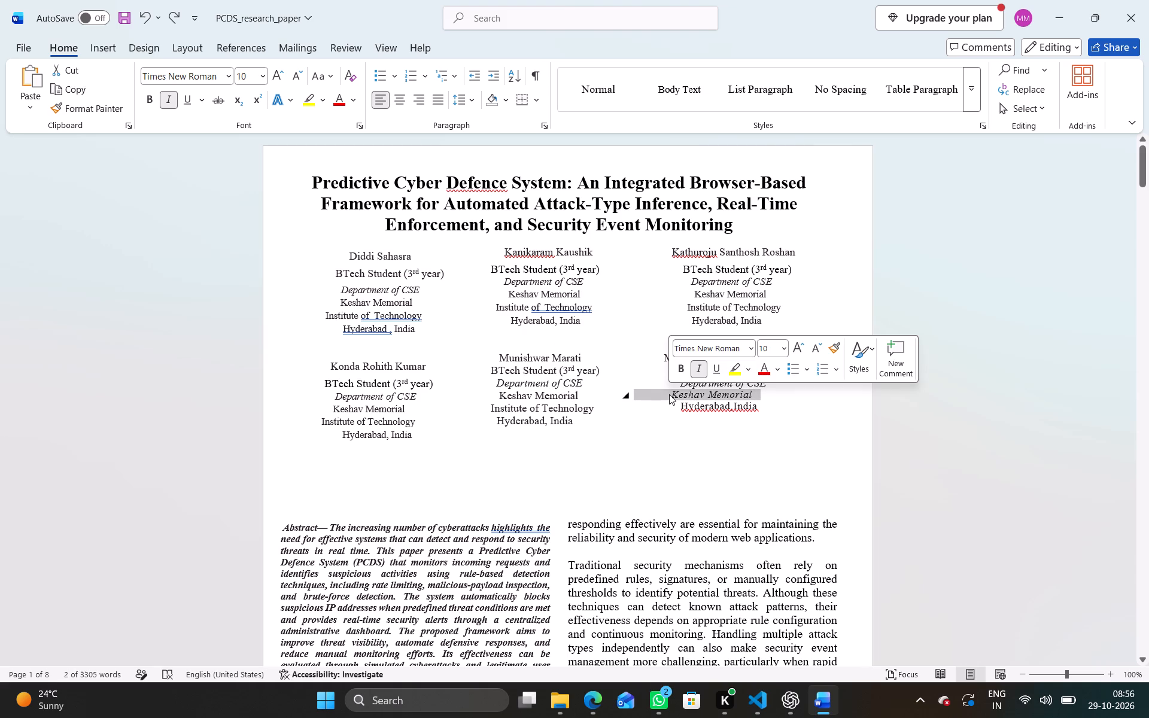
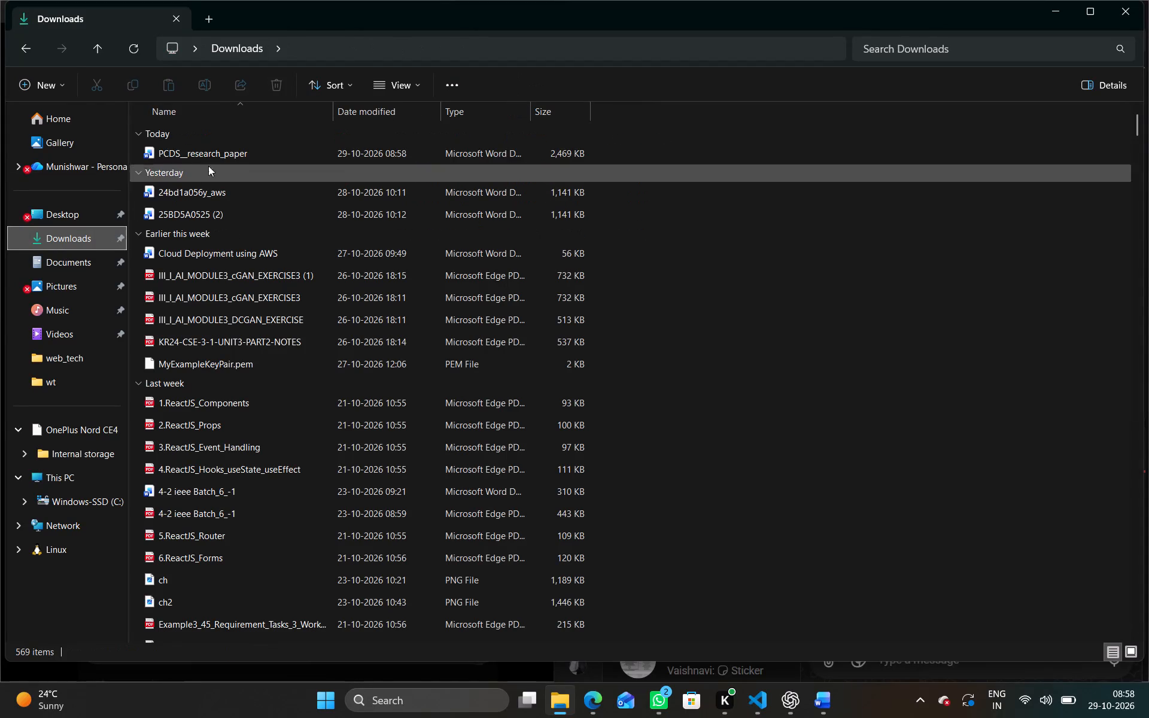
# Copy the PCDS__research_paper Word document from the Downloads folder to the clipboard.
pyautogui.rightClick(226, 154)
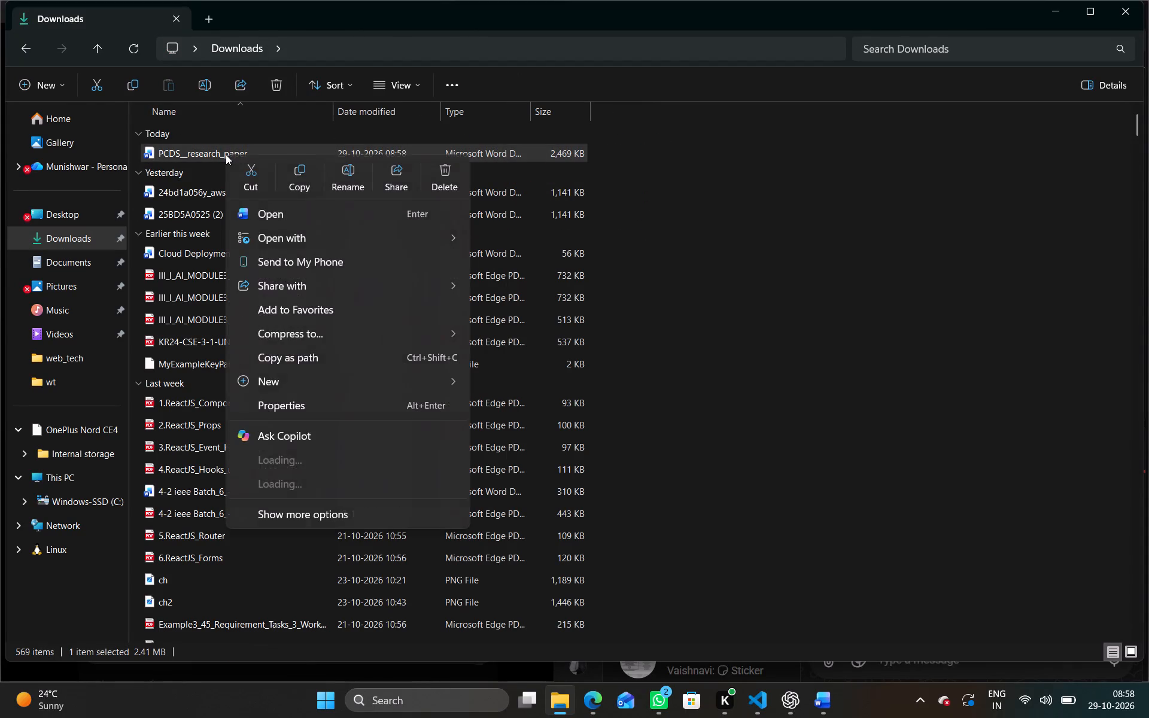
pyautogui.rightClick(226, 154)
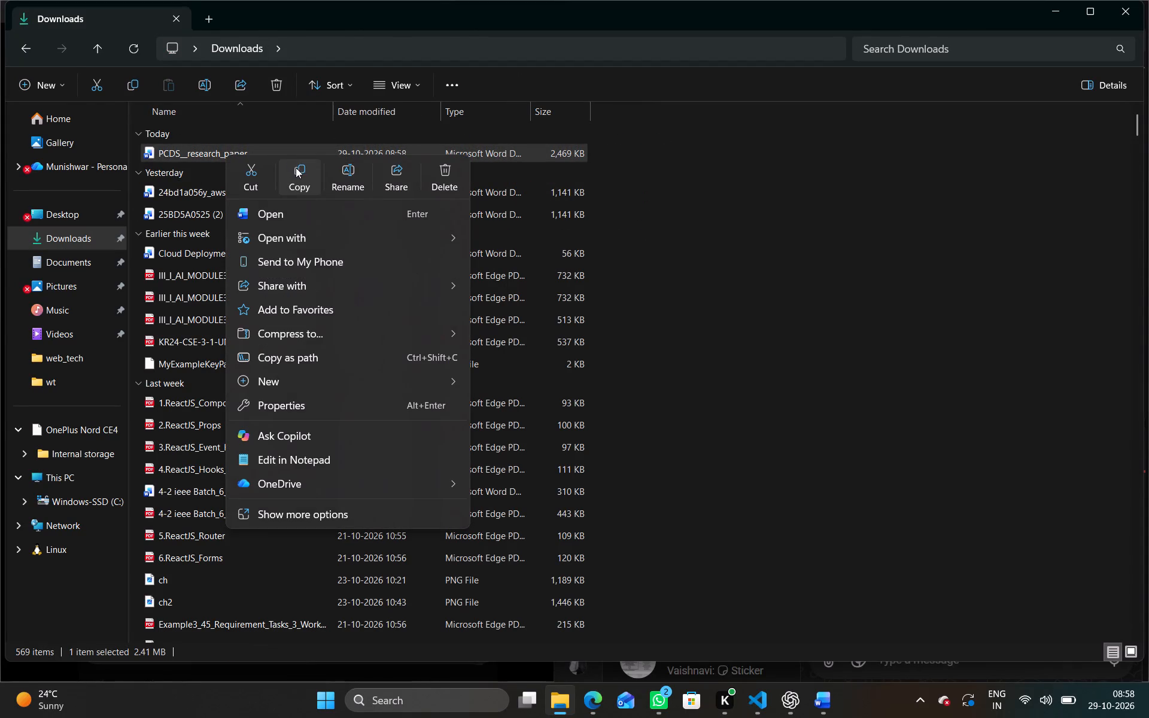
pyautogui.click(300, 167)
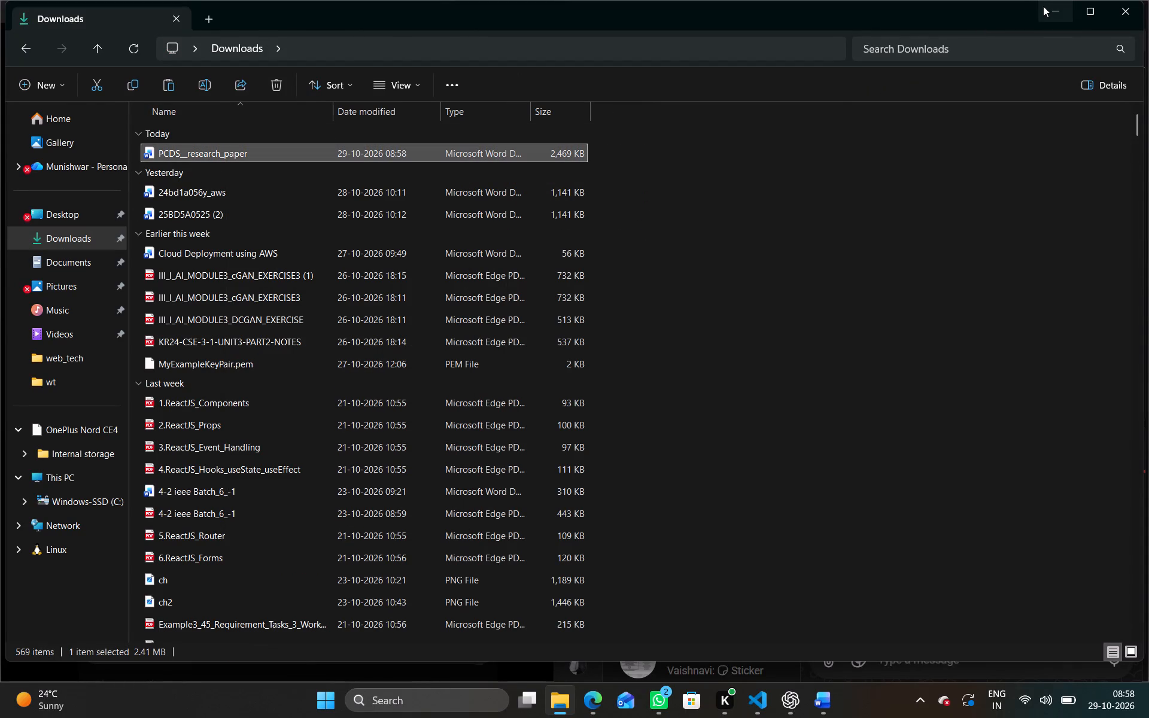